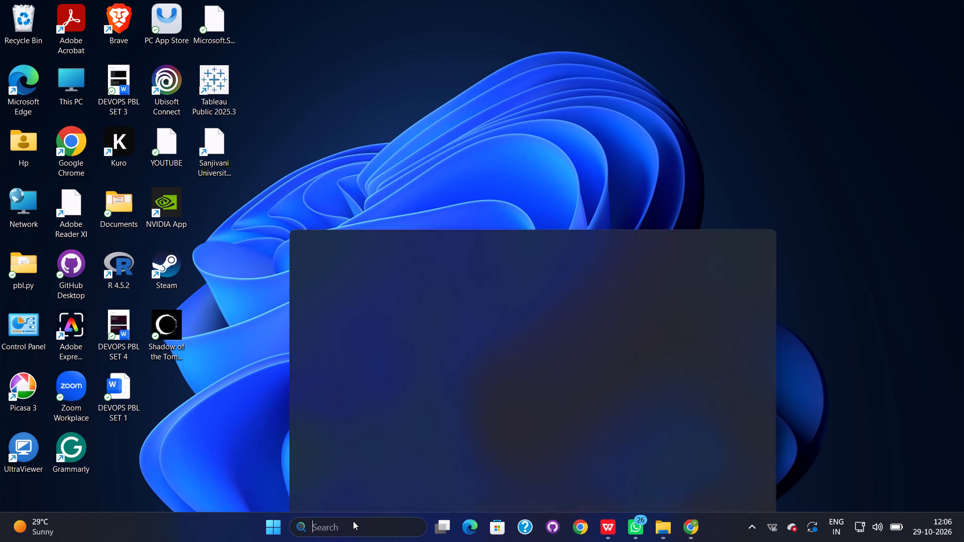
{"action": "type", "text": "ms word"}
{"action": "left_click", "coordinate": [555, 233]}
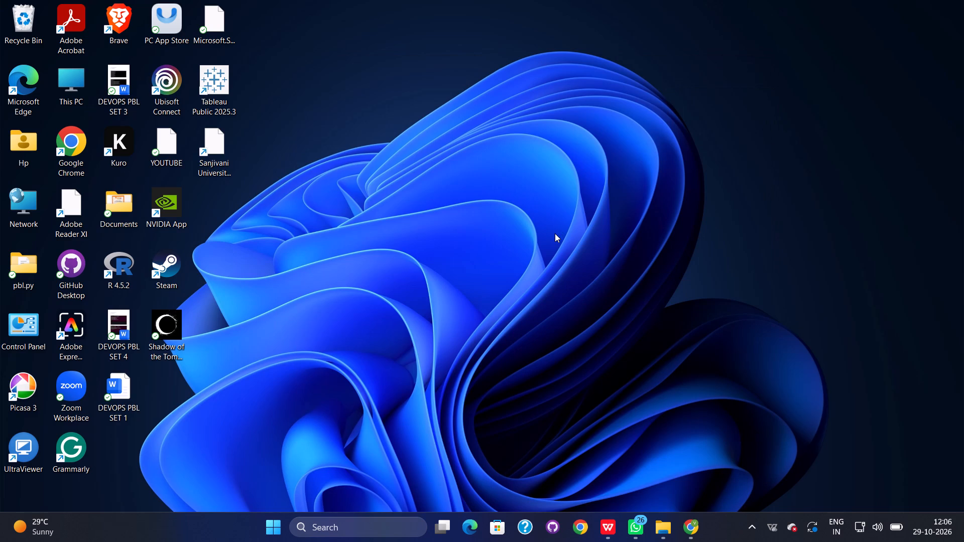
{"action": "left_click", "coordinate": [321, 274]}
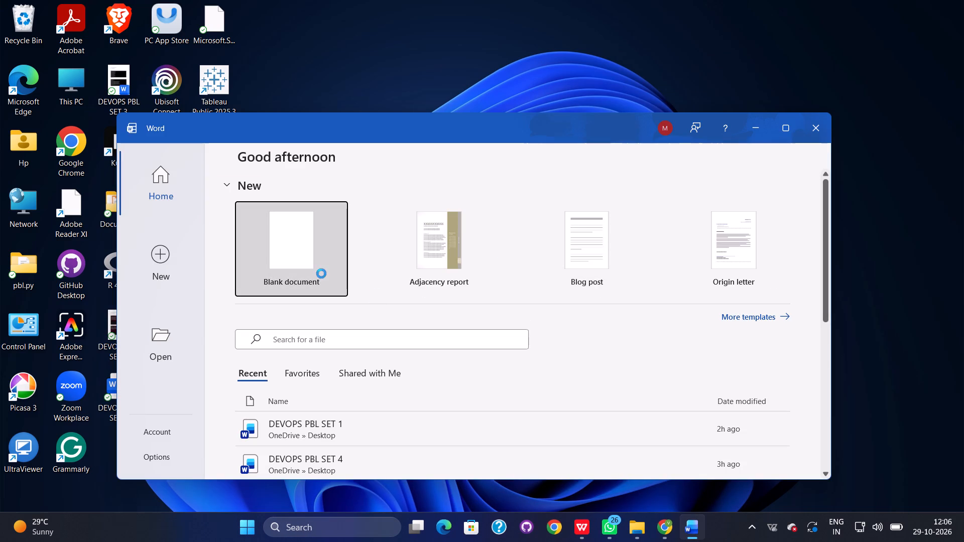
{"action": "left_click", "coordinate": [778, 123]}
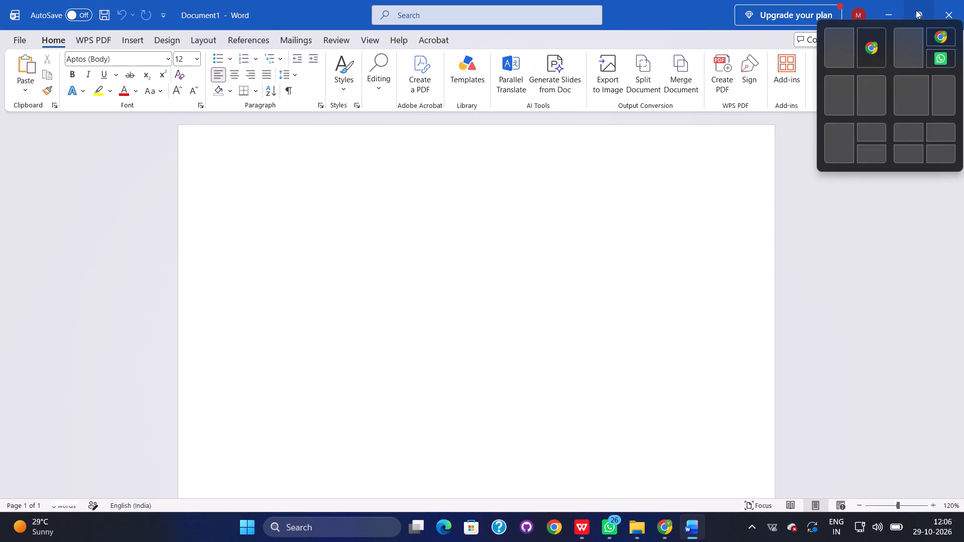
Arrange the blank Word document and the Screenshots folder side by side, with the document taking about two thirds of the width.
{"action": "left_click", "coordinate": [858, 98]}
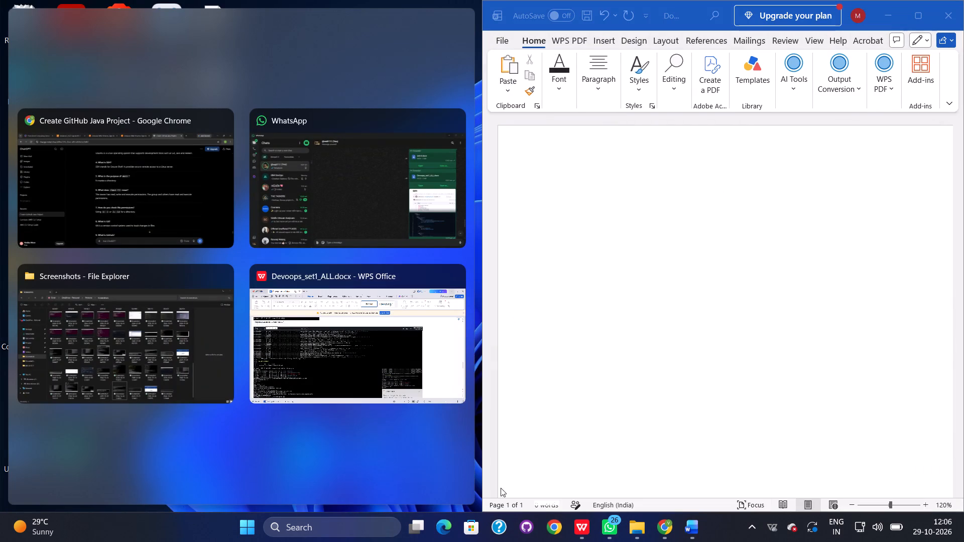
{"action": "left_click", "coordinate": [638, 525]}
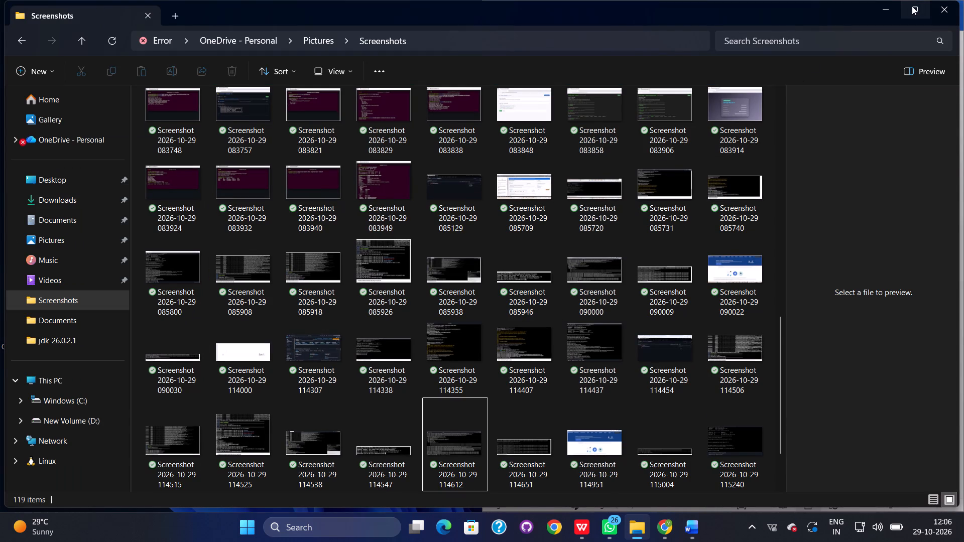
{"action": "left_click", "coordinate": [872, 37]}
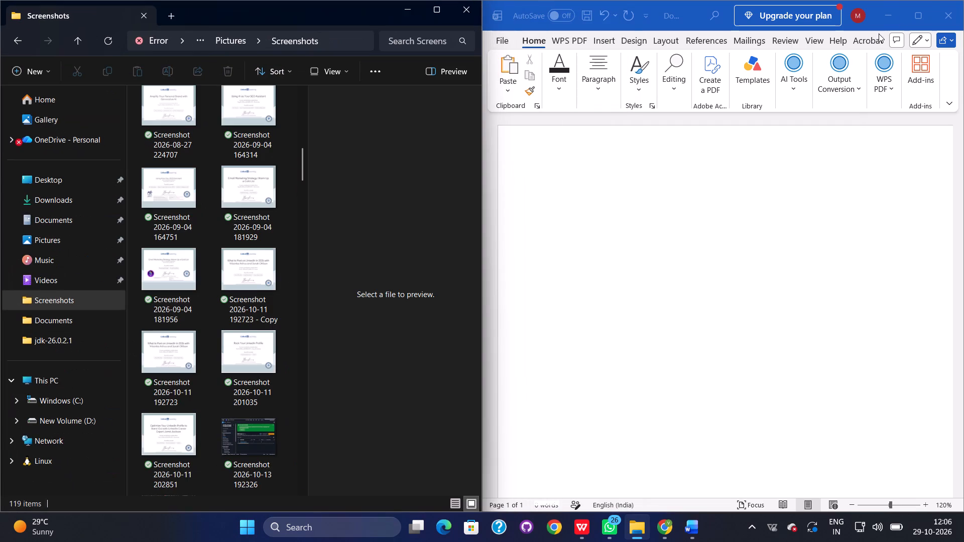
{"action": "left_click", "coordinate": [862, 60]}
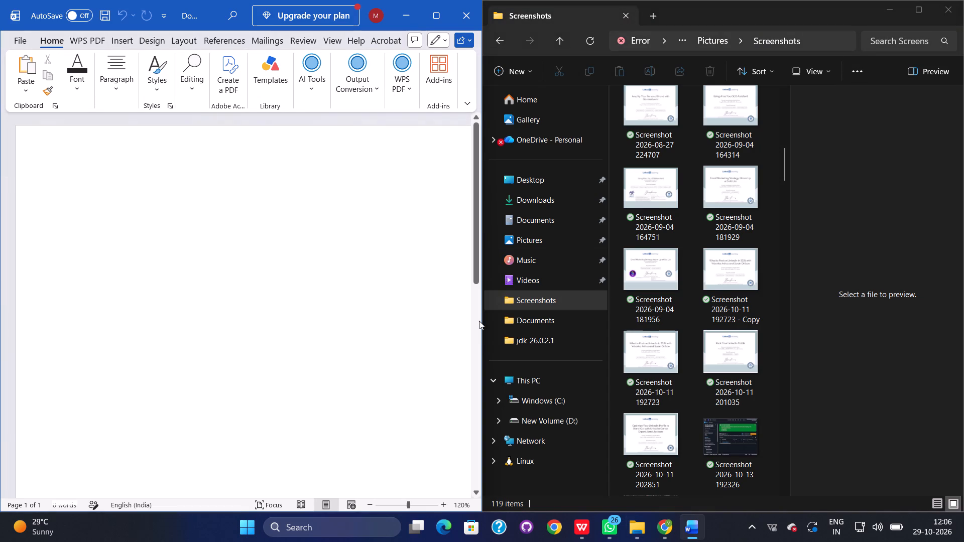
{"action": "left_click_drag", "start_coordinate": [483, 301], "coordinate": [562, 308]}
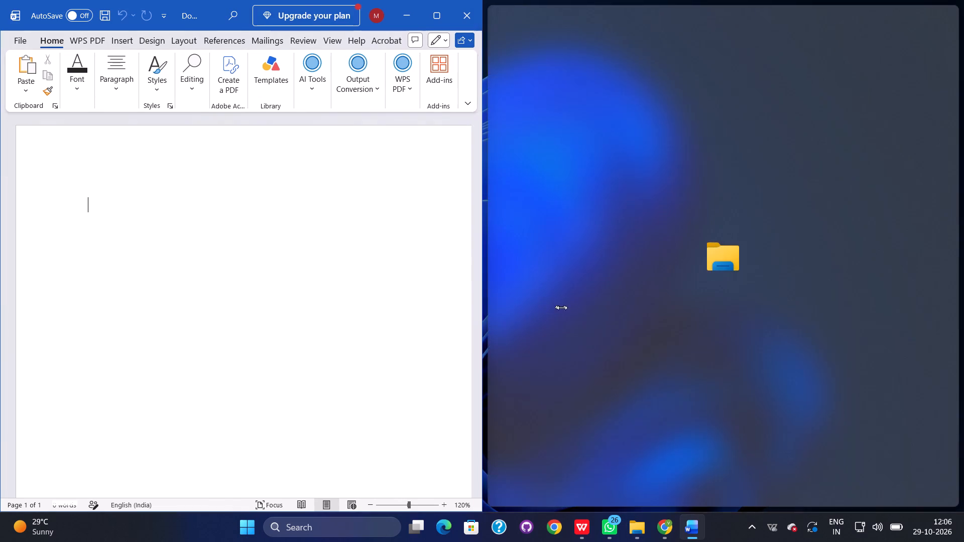
{"action": "left_click_drag", "start_coordinate": [562, 308], "coordinate": [648, 300]}
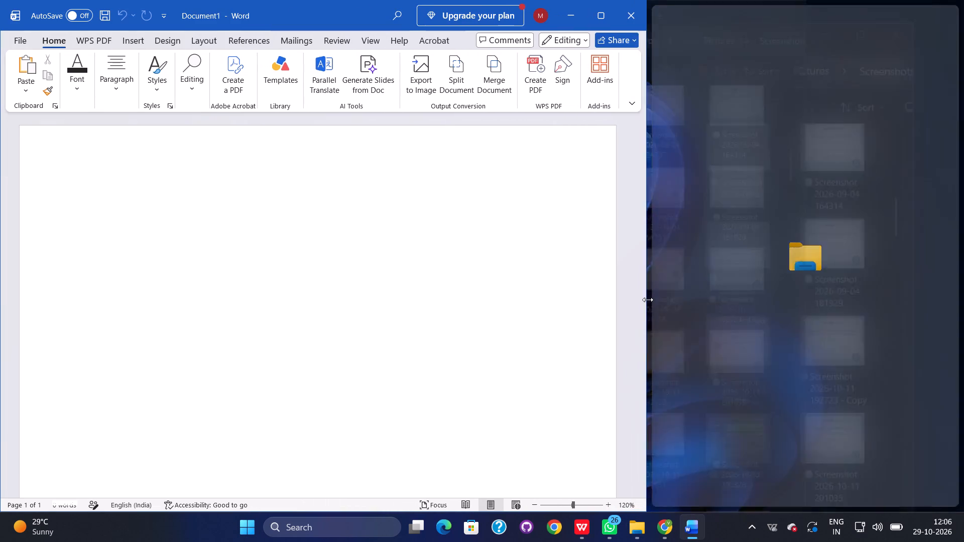
Browse the Screenshots folder to examine the most recent terminal screenshots from 2026-10-29.
{"action": "scroll", "coordinate": [839, 239], "scroll_direction": "down", "scroll_amount": 5}
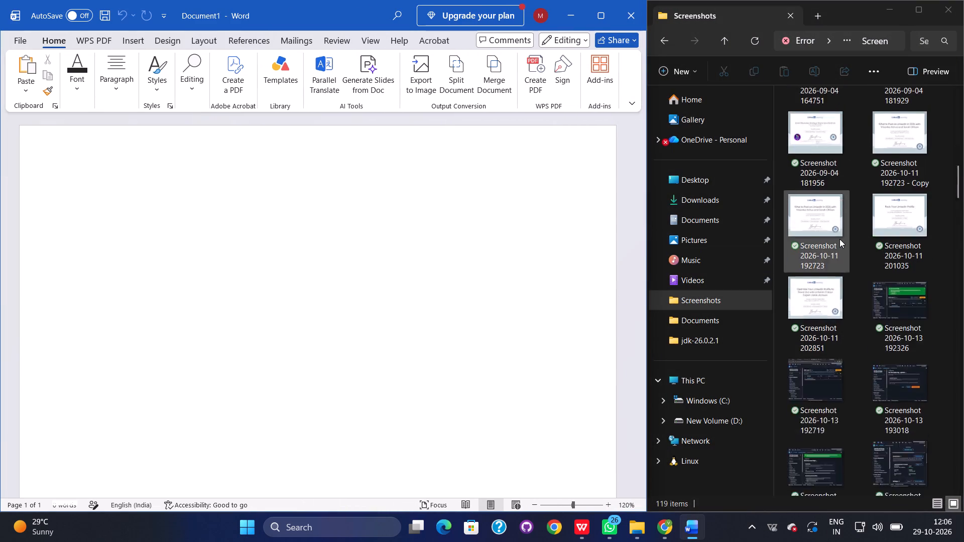
{"action": "scroll", "coordinate": [839, 239], "scroll_direction": "down", "scroll_amount": 13}
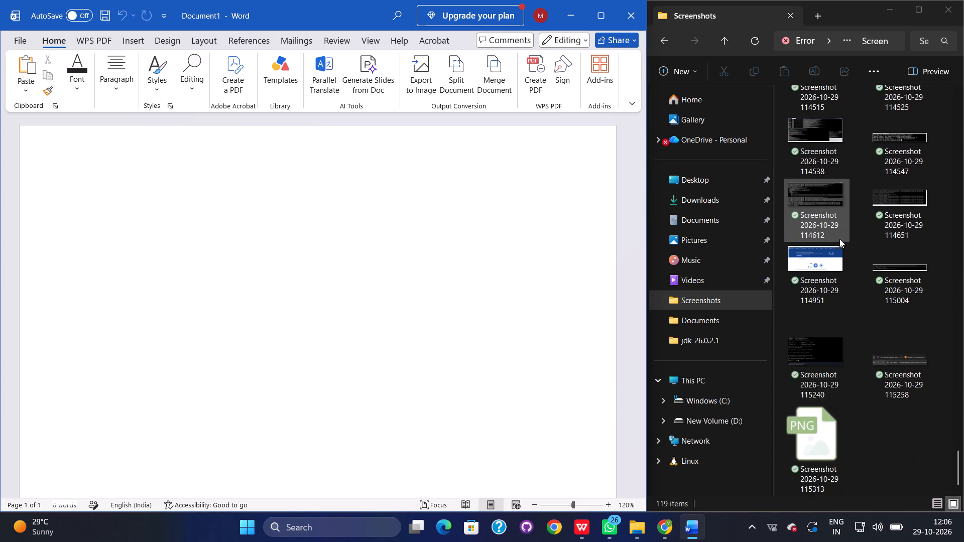
{"action": "scroll", "coordinate": [905, 258], "scroll_direction": "up", "scroll_amount": 1}
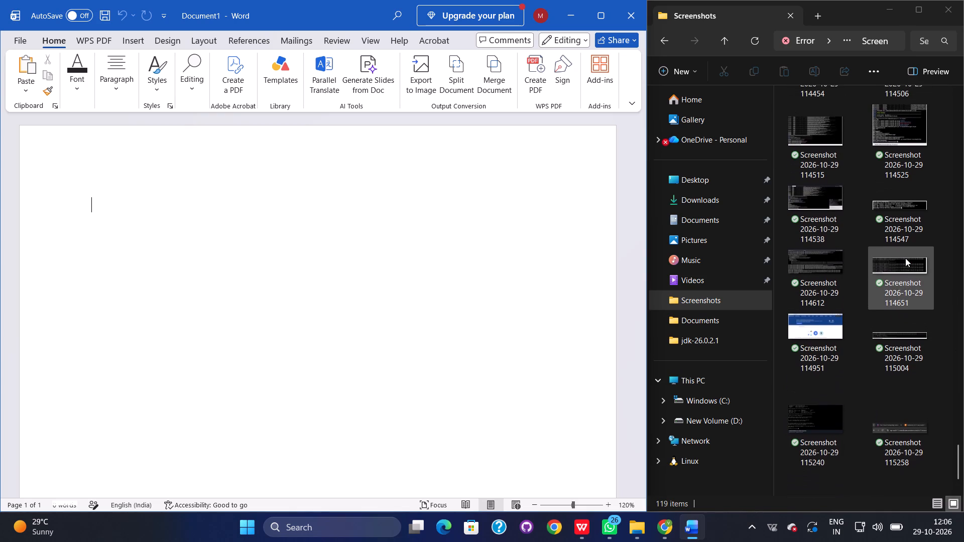
{"action": "scroll", "coordinate": [905, 258], "scroll_direction": "up", "scroll_amount": 3}
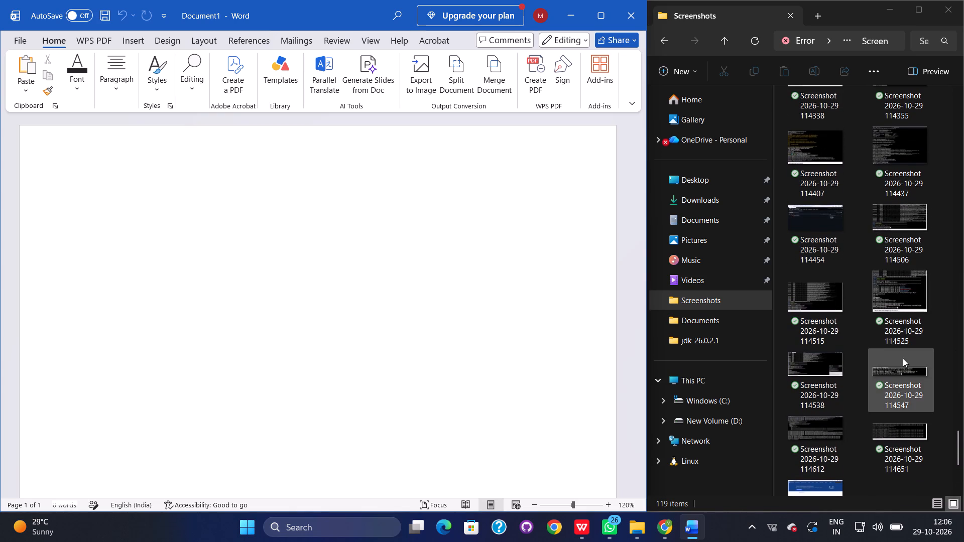
{"action": "scroll", "coordinate": [900, 357], "scroll_direction": "down", "scroll_amount": 4}
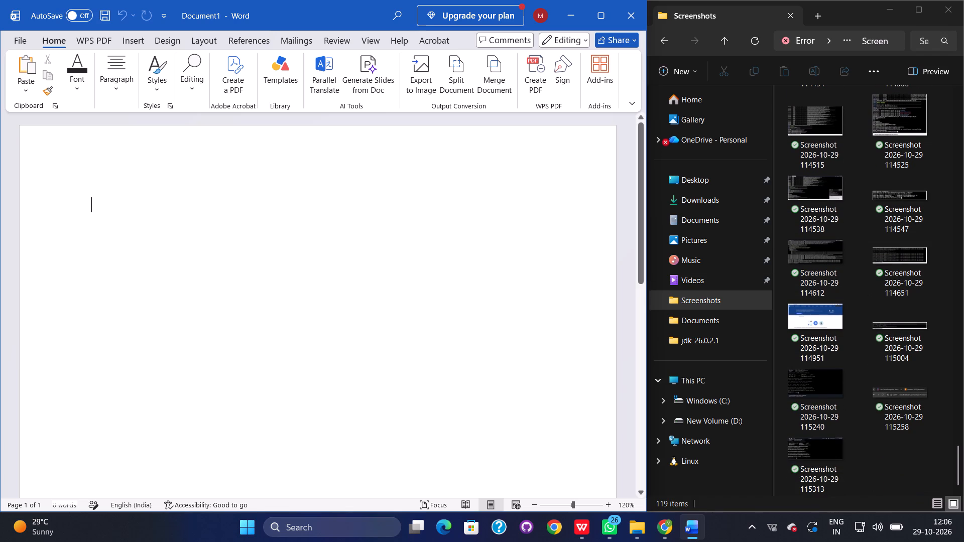
Enter the title SET 1 on the document's first line, indented with 40 spaces to sit near the centre, and start a new line.
{"action": "left_click", "coordinate": [458, 203]}
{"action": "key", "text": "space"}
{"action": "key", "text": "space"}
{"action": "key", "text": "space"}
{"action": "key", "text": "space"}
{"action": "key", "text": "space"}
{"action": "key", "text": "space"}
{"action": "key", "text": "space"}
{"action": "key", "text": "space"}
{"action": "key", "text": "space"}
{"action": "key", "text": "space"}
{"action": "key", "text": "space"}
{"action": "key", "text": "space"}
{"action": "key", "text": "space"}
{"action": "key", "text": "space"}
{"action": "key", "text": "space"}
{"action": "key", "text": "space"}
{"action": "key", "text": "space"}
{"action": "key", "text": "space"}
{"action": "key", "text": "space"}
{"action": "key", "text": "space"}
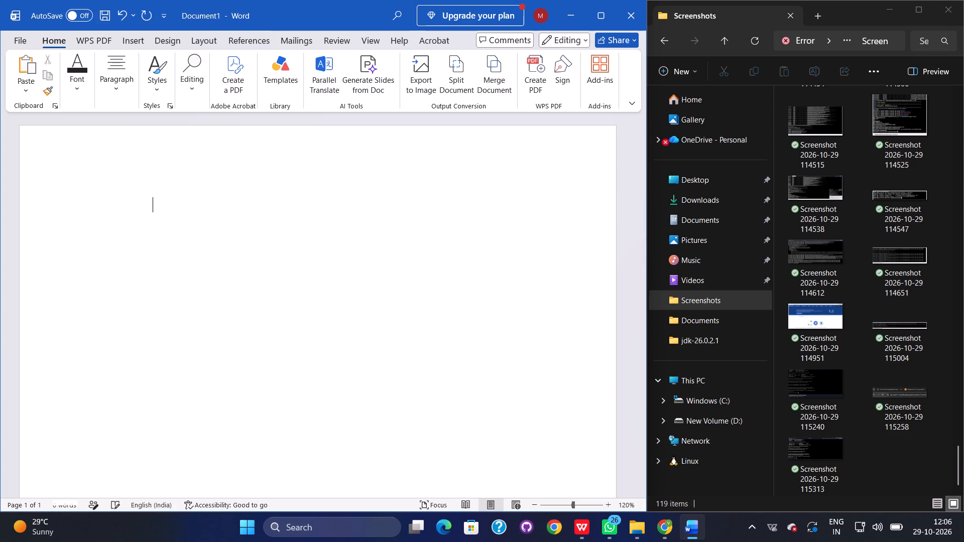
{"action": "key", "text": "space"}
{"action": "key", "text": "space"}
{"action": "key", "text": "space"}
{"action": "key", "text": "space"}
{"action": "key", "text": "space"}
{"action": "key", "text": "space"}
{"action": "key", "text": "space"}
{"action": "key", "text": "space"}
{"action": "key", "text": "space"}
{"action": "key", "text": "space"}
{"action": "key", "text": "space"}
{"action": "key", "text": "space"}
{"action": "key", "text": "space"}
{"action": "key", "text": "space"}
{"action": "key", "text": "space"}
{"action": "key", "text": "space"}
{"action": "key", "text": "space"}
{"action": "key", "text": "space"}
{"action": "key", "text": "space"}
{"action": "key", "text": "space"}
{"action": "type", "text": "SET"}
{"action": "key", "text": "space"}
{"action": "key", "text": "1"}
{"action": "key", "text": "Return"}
Add a line below the title starting with "Name-" followed by the student's full name.
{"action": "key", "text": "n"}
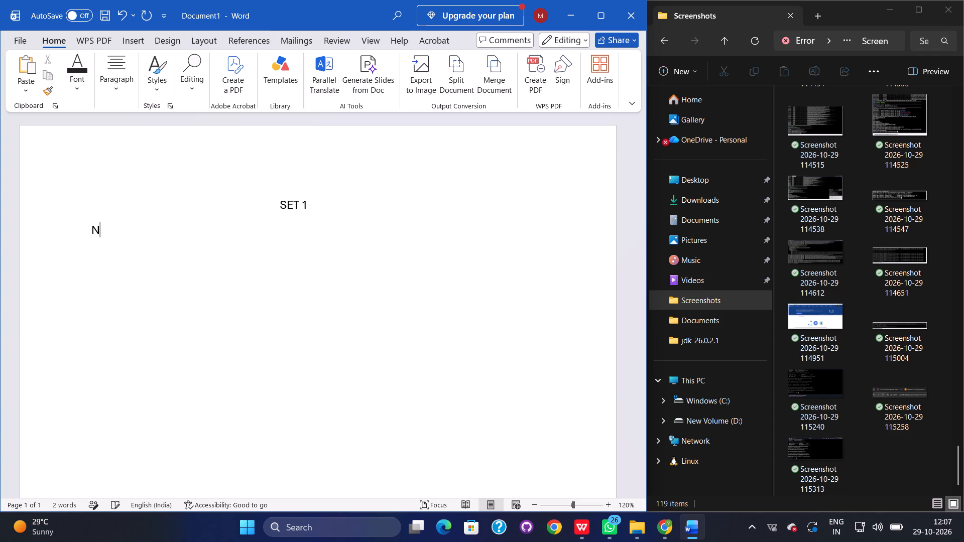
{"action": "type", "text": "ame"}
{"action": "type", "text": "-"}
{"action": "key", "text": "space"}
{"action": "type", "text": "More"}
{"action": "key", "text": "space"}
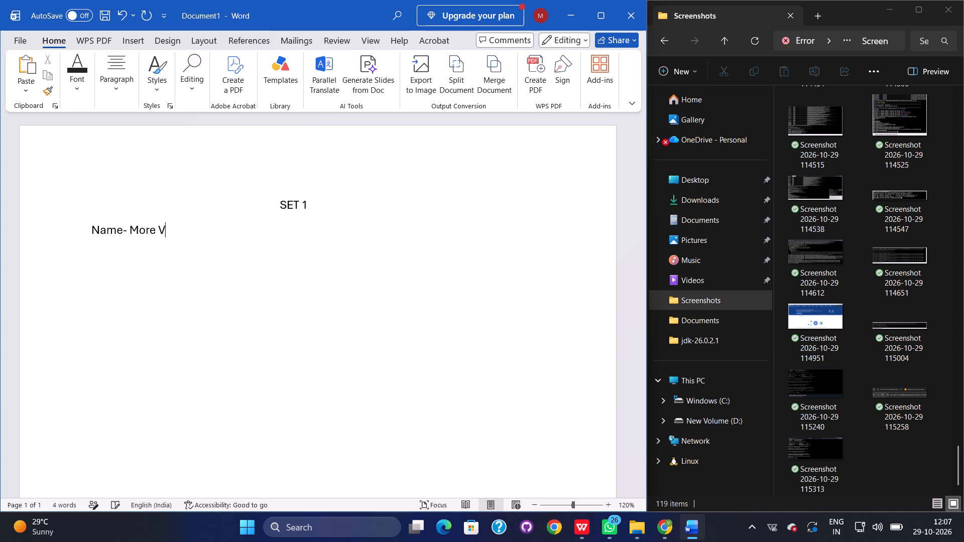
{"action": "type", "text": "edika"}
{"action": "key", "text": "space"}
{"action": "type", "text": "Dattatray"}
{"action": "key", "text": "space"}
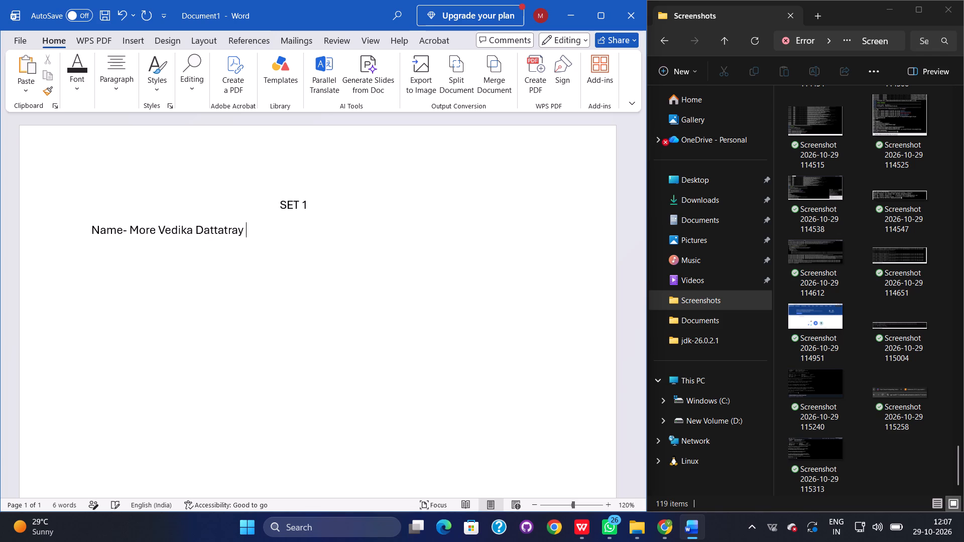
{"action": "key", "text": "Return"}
Add a "Prn-" line with the student's registration number, leaving an empty line below it.
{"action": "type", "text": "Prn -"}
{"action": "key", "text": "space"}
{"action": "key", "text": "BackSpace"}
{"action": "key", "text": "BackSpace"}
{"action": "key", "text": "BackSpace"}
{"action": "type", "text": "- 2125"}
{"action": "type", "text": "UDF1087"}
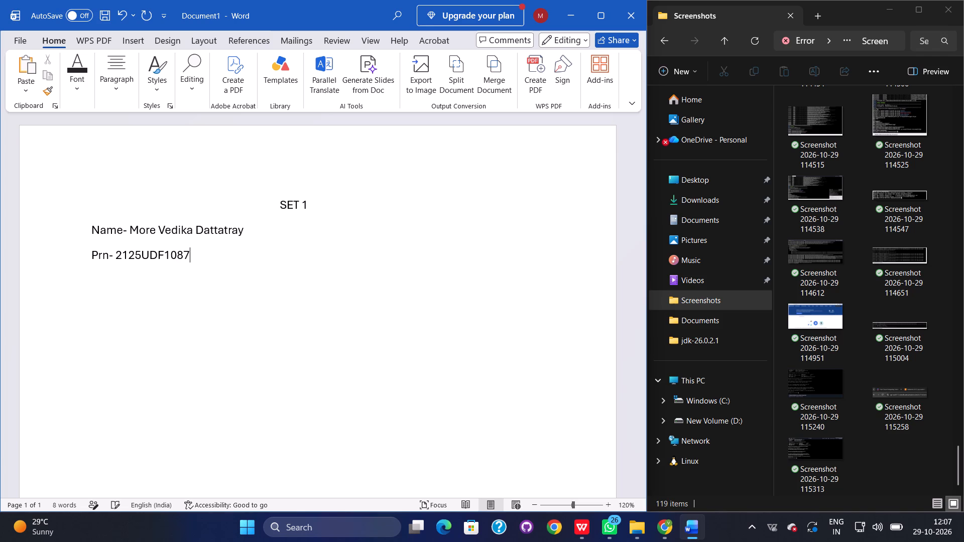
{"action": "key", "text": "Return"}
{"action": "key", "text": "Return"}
Enter the question label "Q1.)" below the student details and start a new line.
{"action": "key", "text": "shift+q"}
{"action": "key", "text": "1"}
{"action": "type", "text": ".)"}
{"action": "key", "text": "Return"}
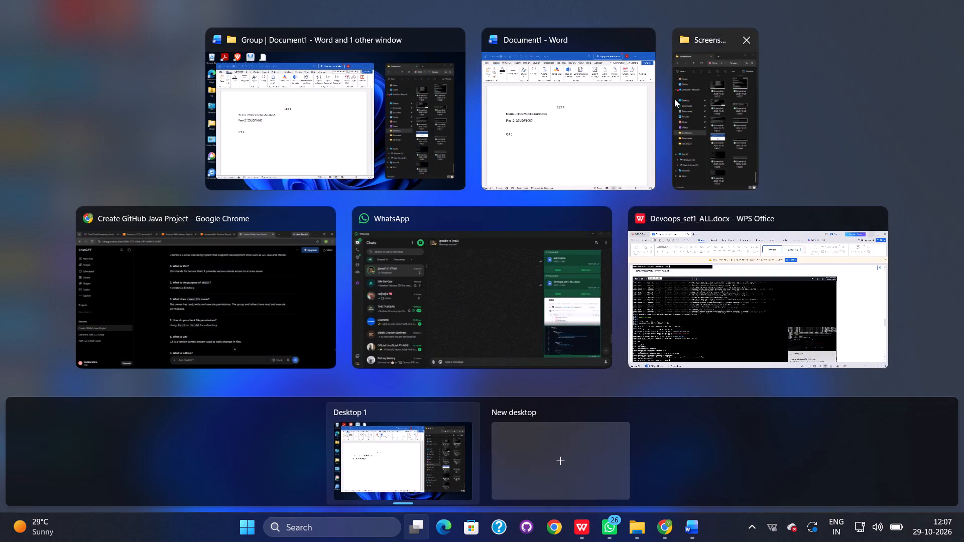
Examine the reference document Devoops_set1_ALL.docx in WPS Office, going back up to its beginning, to see which screenshots it starts with.
{"action": "left_click", "coordinate": [665, 315]}
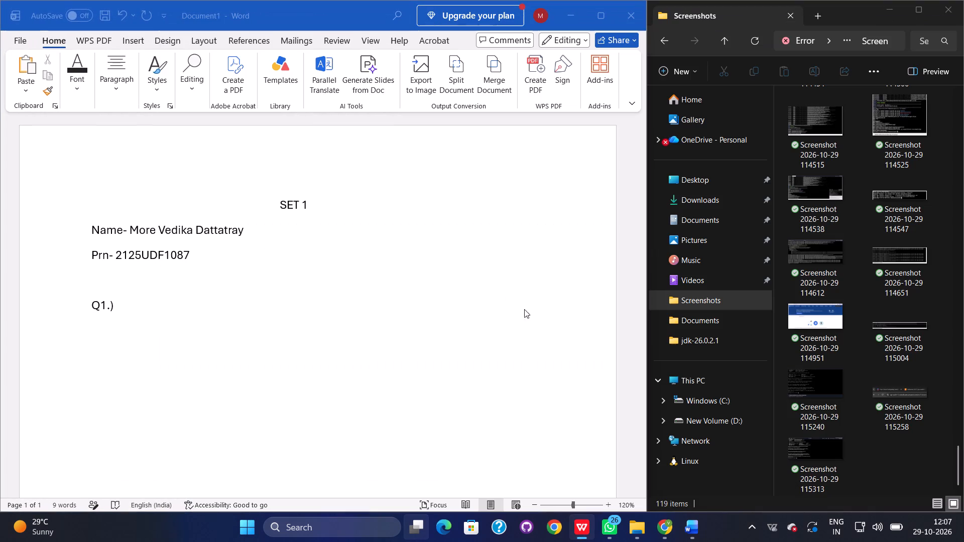
{"action": "scroll", "coordinate": [427, 241], "scroll_direction": "down", "scroll_amount": 3}
{"action": "scroll", "coordinate": [427, 241], "scroll_direction": "up", "scroll_amount": 6}
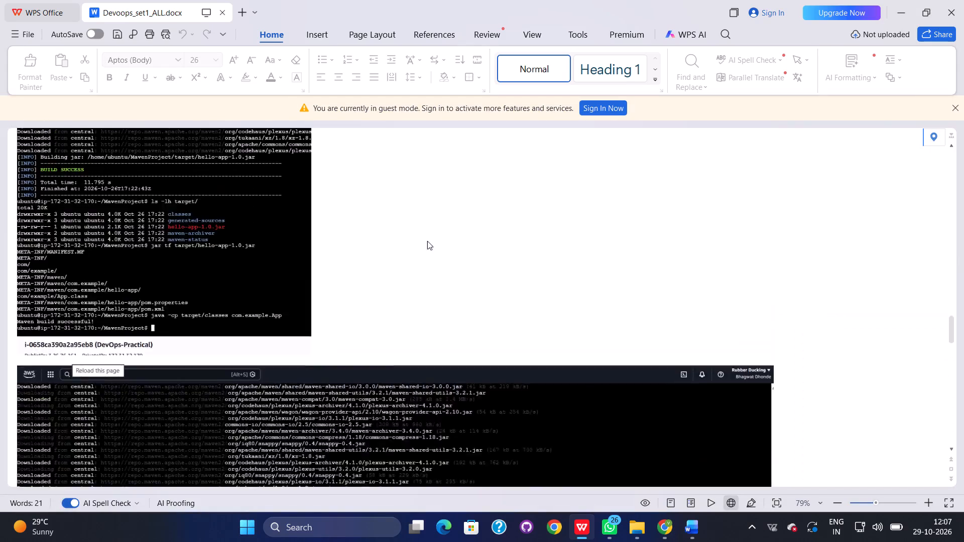
{"action": "scroll", "coordinate": [427, 241], "scroll_direction": "up", "scroll_amount": 19}
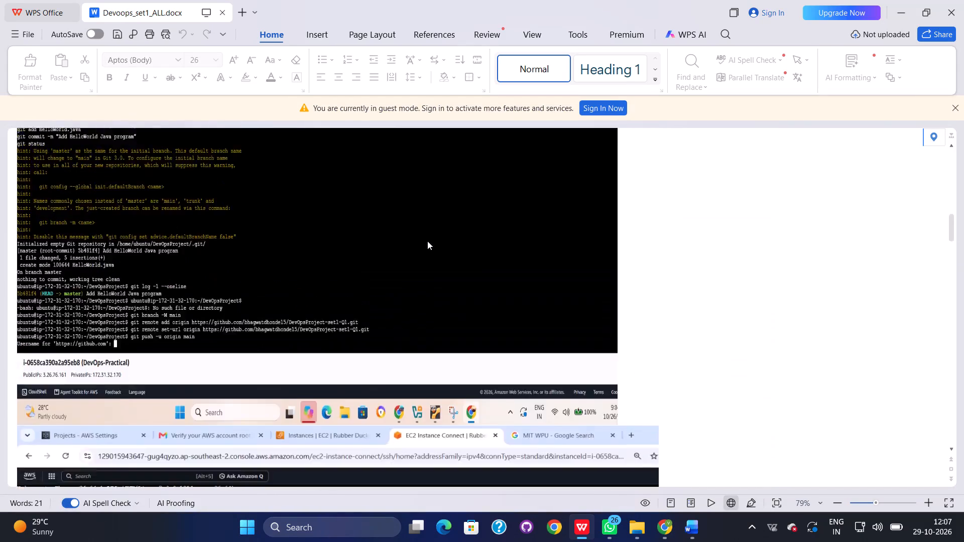
{"action": "scroll", "coordinate": [427, 241], "scroll_direction": "up", "scroll_amount": 15}
{"action": "scroll", "coordinate": [427, 241], "scroll_direction": "down", "scroll_amount": 3}
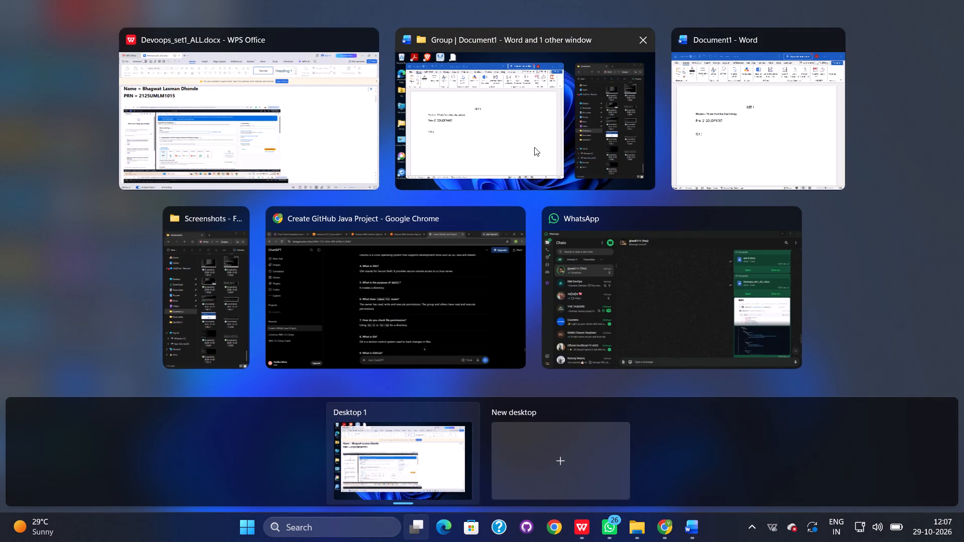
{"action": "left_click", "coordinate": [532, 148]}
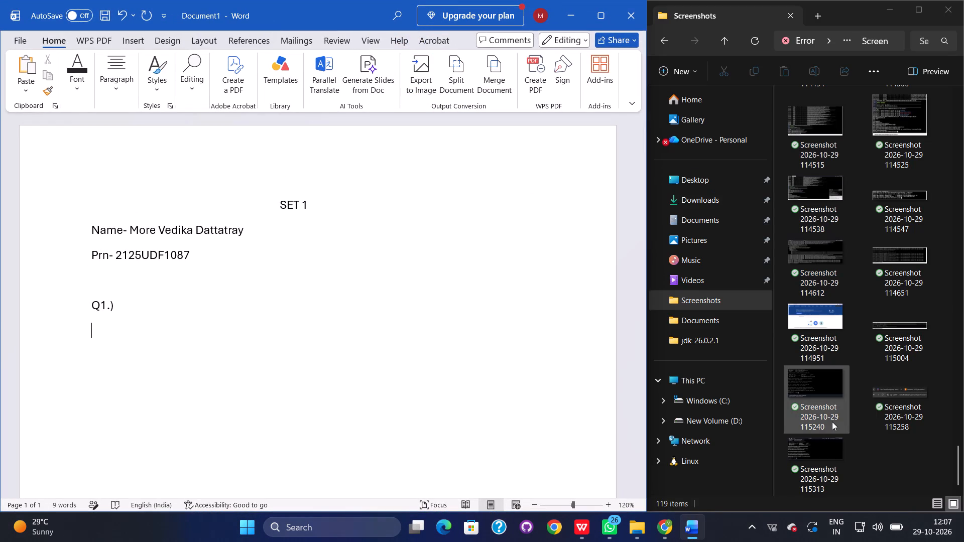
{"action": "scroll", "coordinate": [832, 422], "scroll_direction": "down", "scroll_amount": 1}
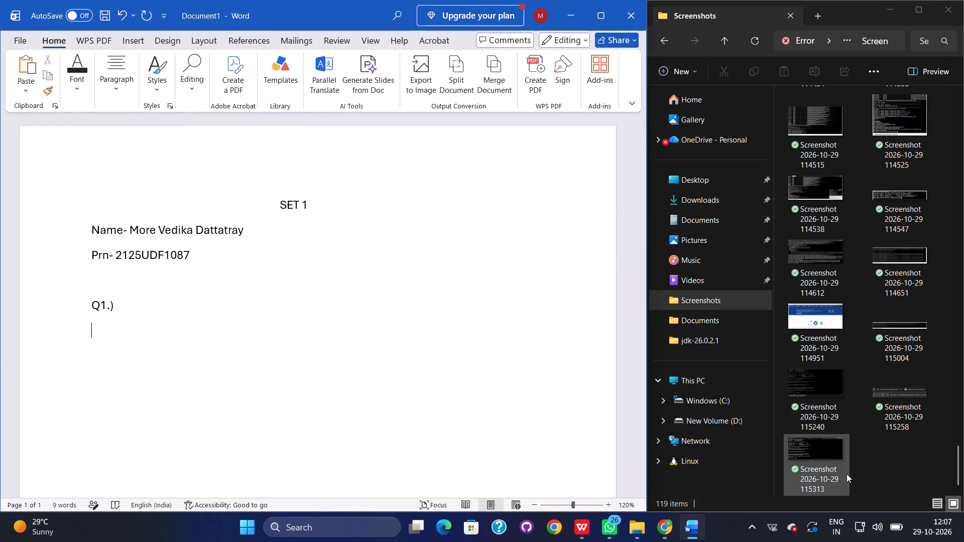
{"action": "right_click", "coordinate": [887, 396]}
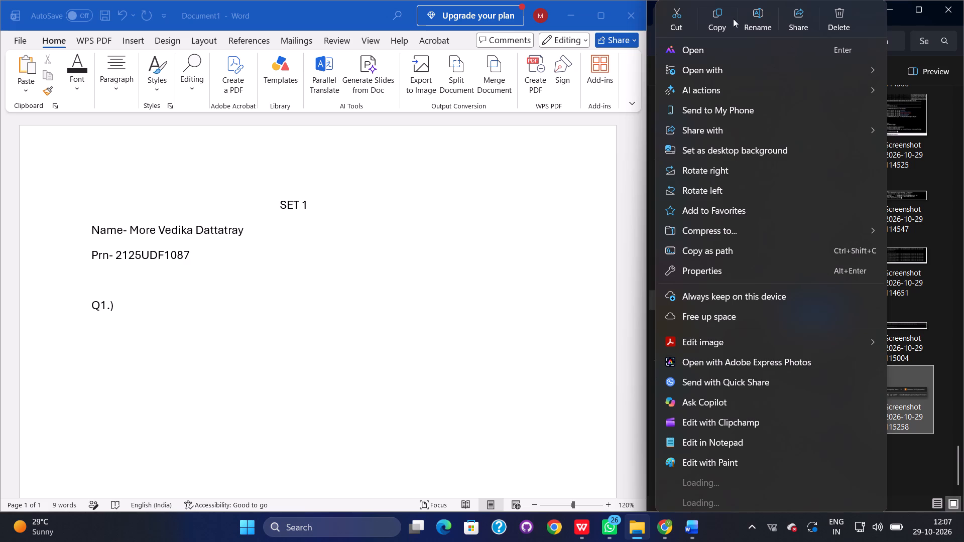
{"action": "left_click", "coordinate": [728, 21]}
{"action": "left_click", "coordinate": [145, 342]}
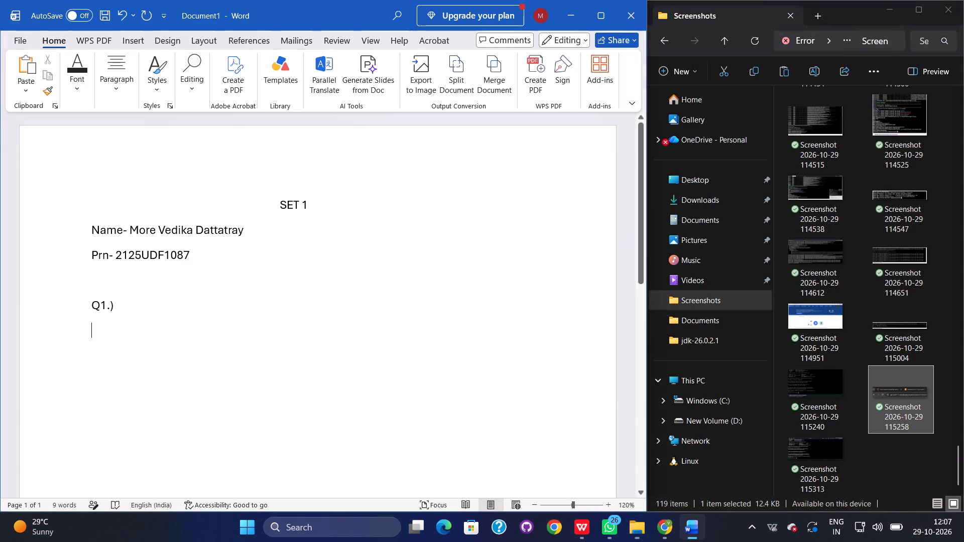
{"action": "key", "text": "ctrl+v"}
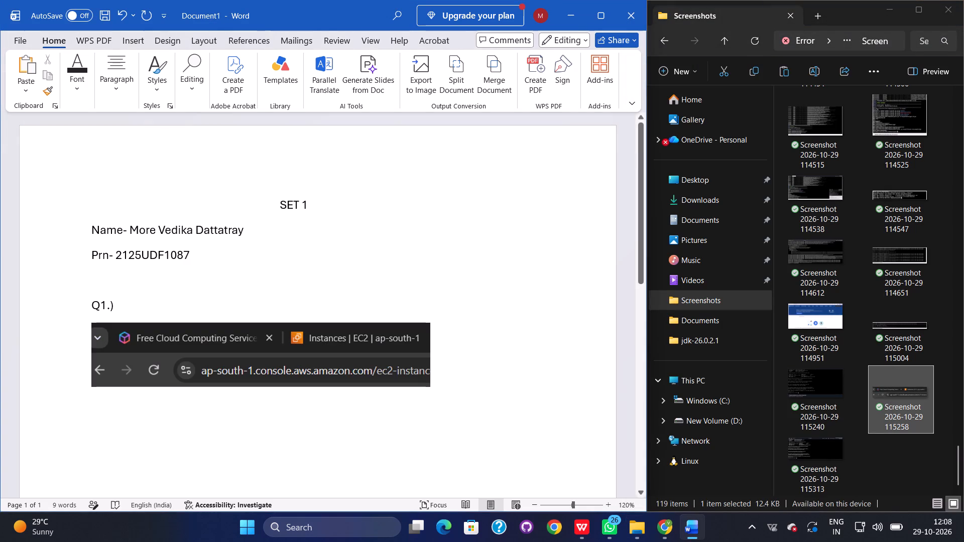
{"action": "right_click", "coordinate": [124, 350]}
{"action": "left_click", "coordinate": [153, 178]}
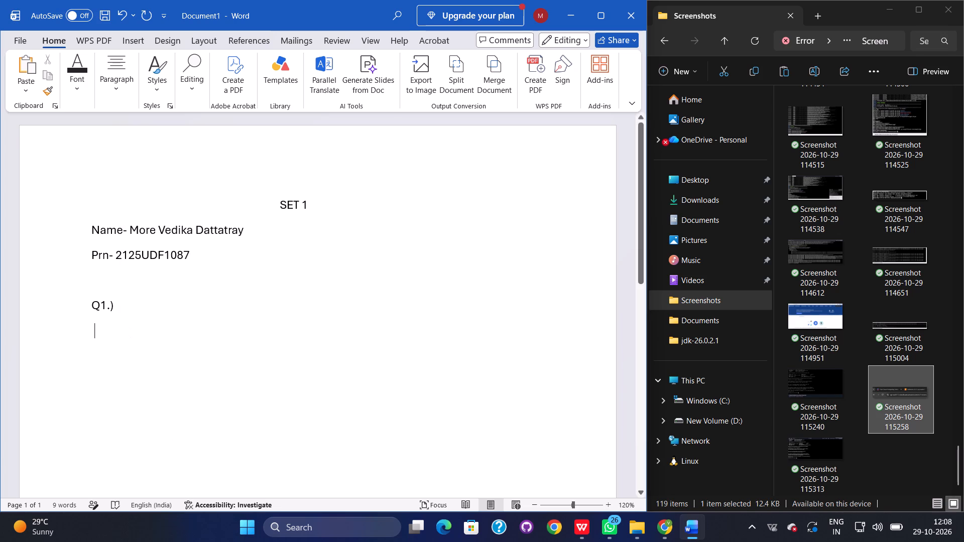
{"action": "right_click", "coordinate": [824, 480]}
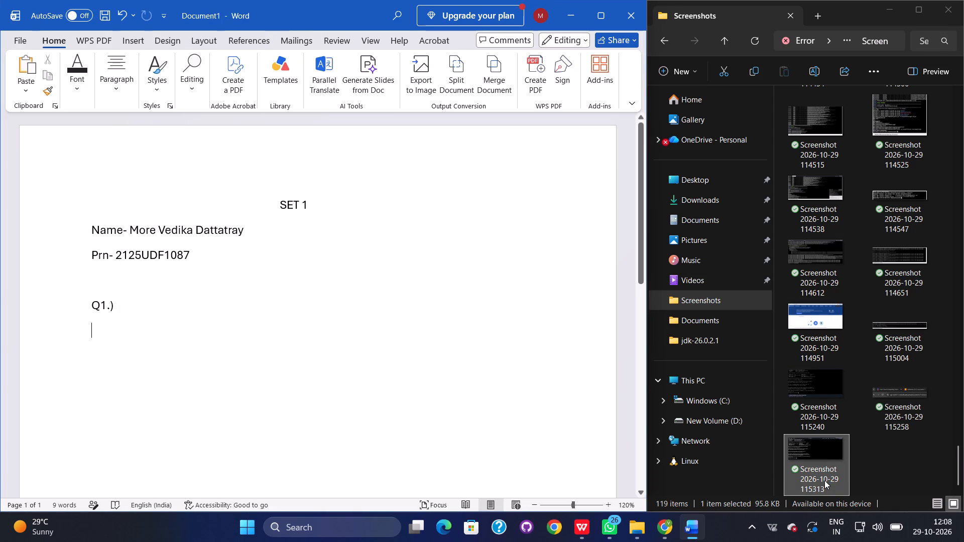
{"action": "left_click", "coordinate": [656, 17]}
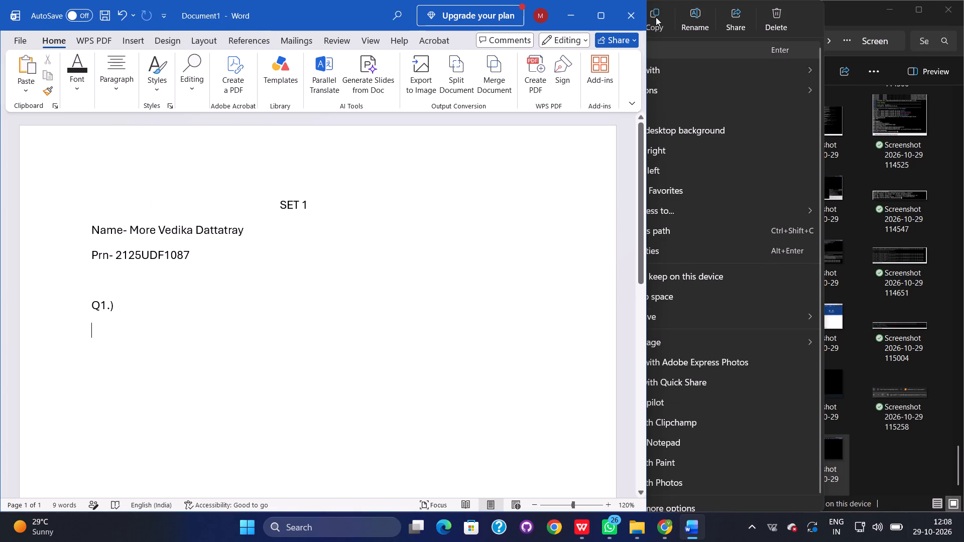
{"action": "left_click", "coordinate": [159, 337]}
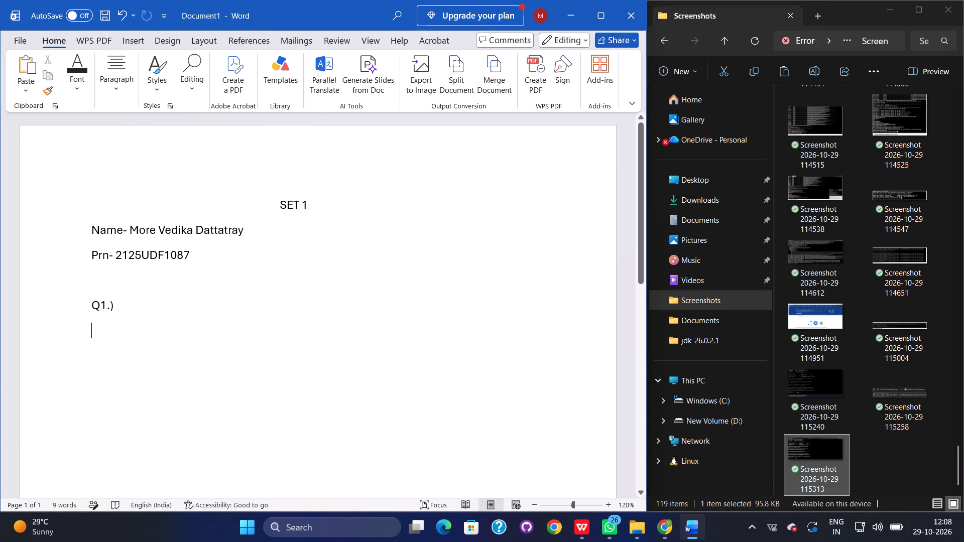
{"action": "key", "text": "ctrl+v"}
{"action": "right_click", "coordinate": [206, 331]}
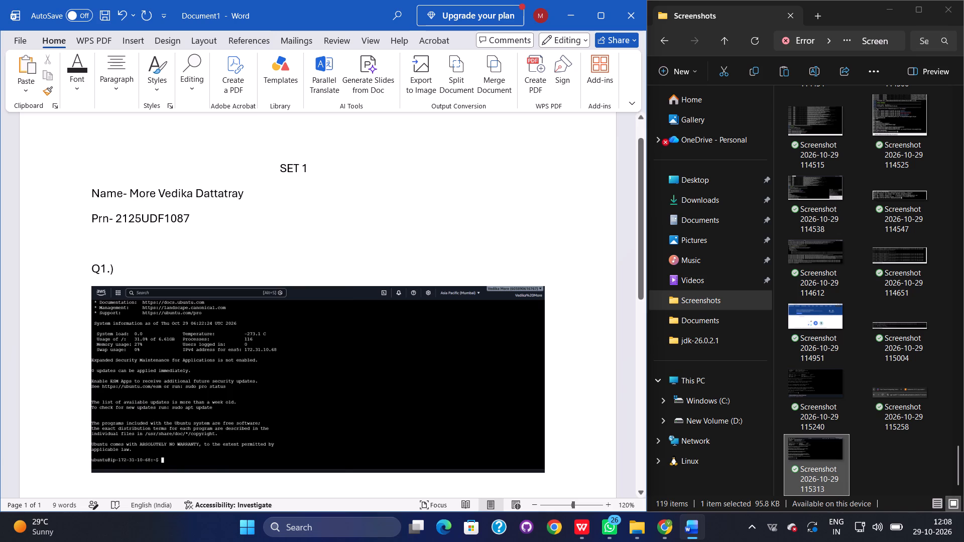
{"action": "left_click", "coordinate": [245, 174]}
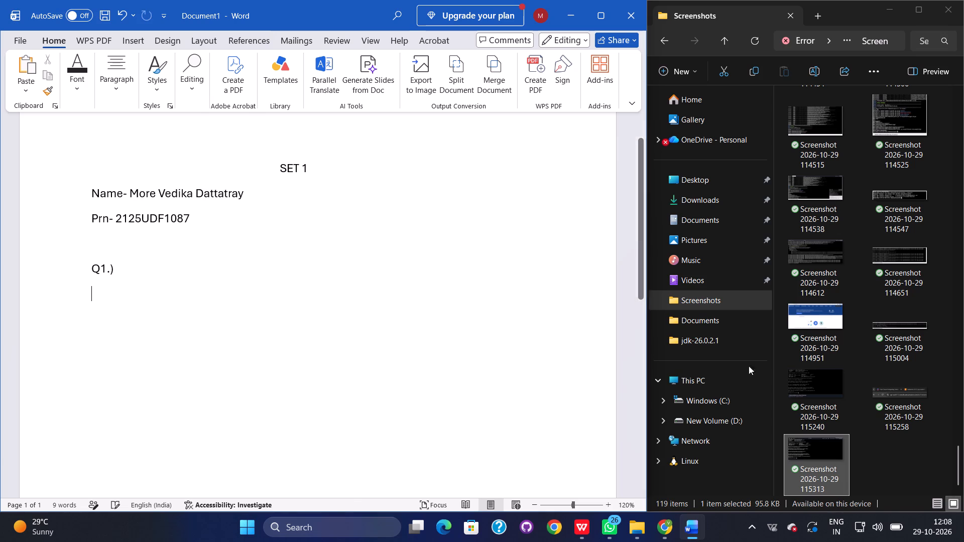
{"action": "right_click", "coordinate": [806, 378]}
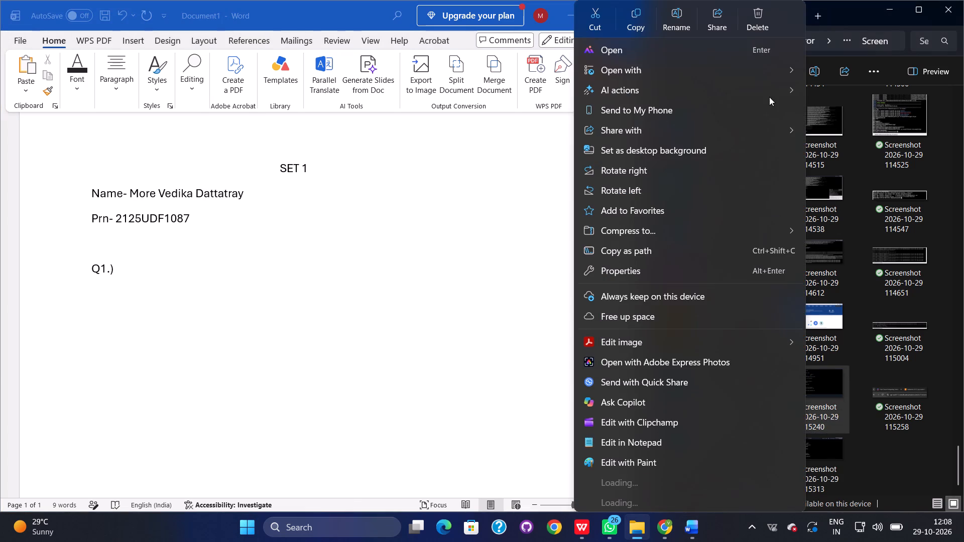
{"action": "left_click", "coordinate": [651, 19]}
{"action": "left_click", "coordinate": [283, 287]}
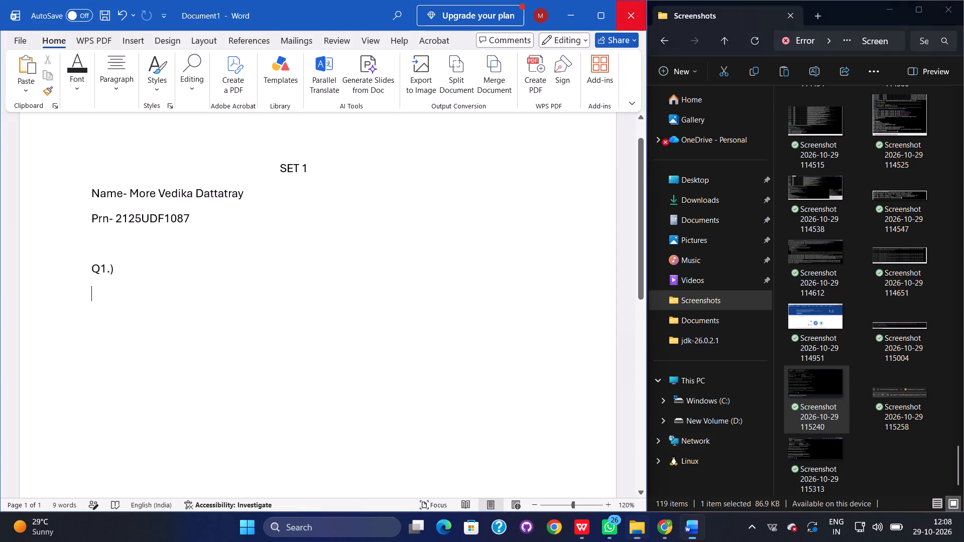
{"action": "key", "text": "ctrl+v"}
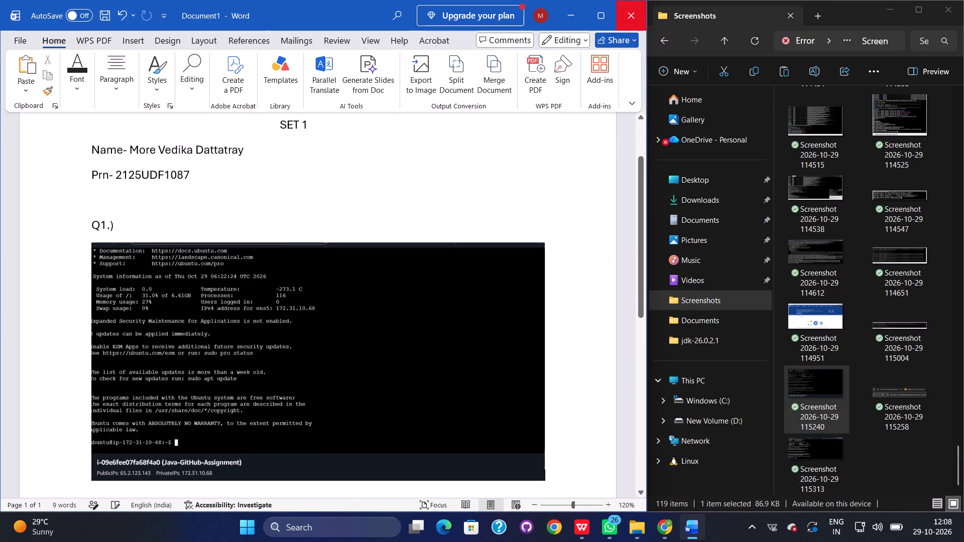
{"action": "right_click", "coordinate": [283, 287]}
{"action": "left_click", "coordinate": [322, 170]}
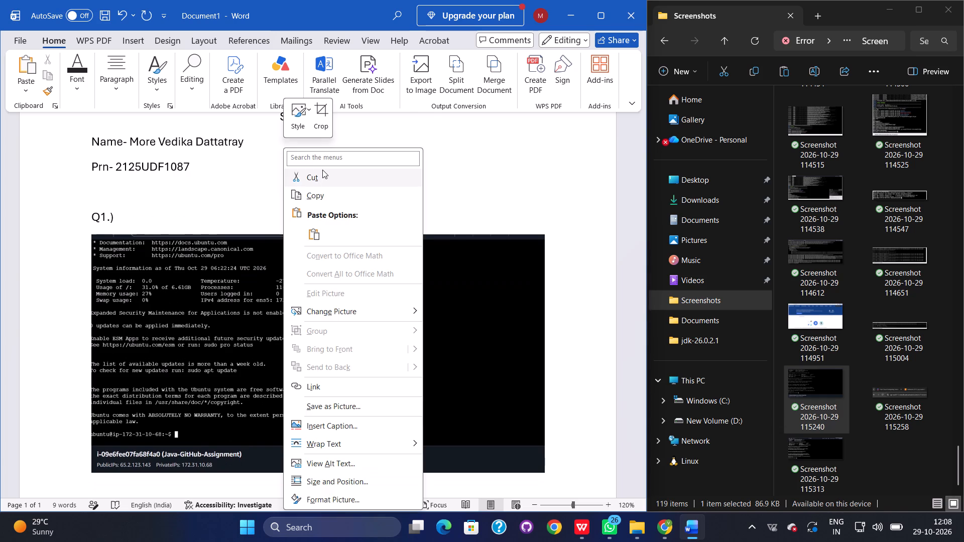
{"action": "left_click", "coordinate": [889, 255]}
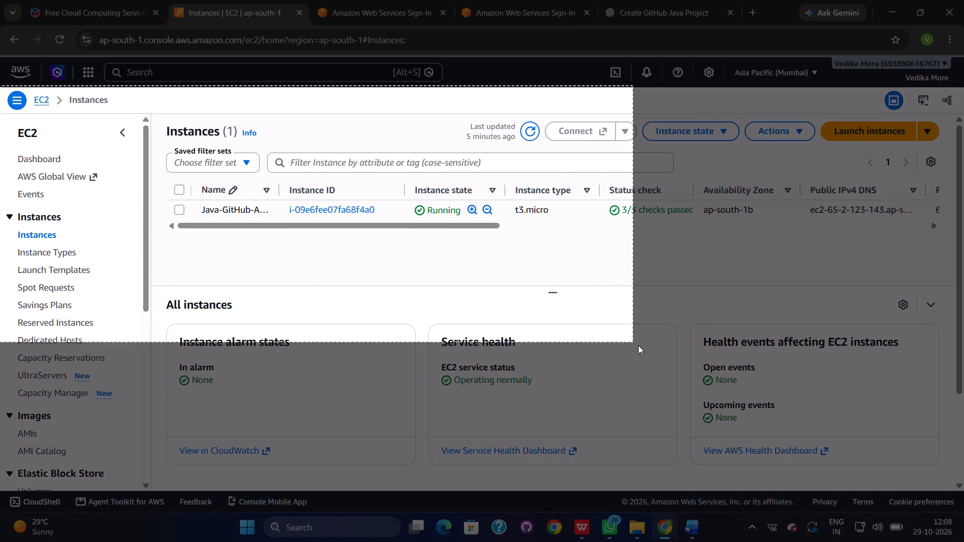
{"action": "scroll", "coordinate": [638, 345], "scroll_direction": "right", "scroll_amount": 2}
{"action": "left_click_drag", "start_coordinate": [638, 345], "coordinate": [627, 268]}
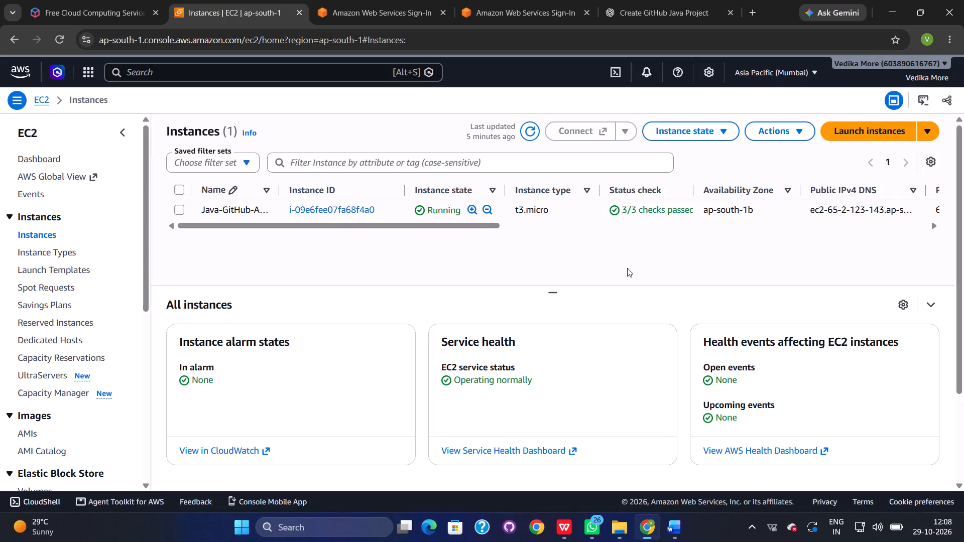
Capture a full-width screenshot of the EC2 Instances page, from the browser's address bar down to the taskbar.
{"action": "key", "text": "Print"}
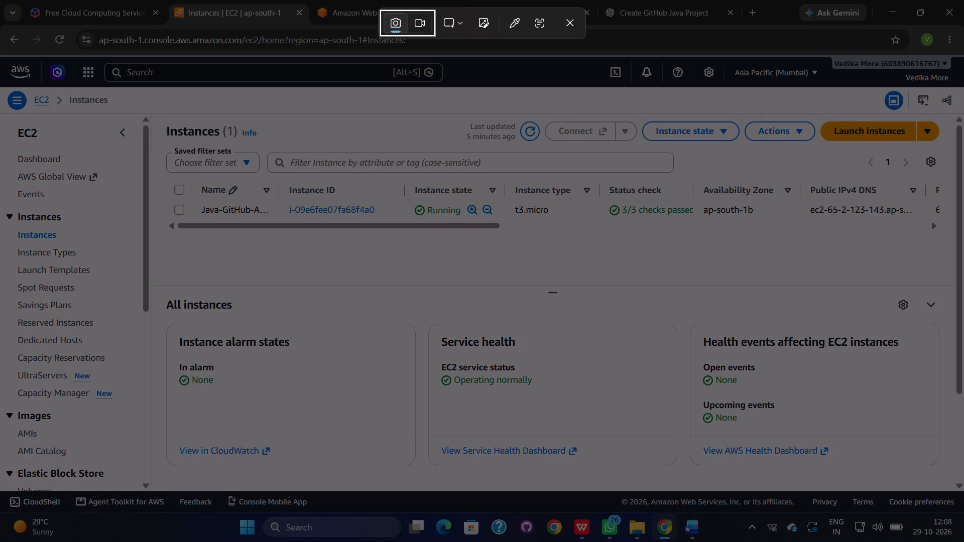
{"action": "left_click_drag", "start_coordinate": [4, 30], "coordinate": [464, 362]}
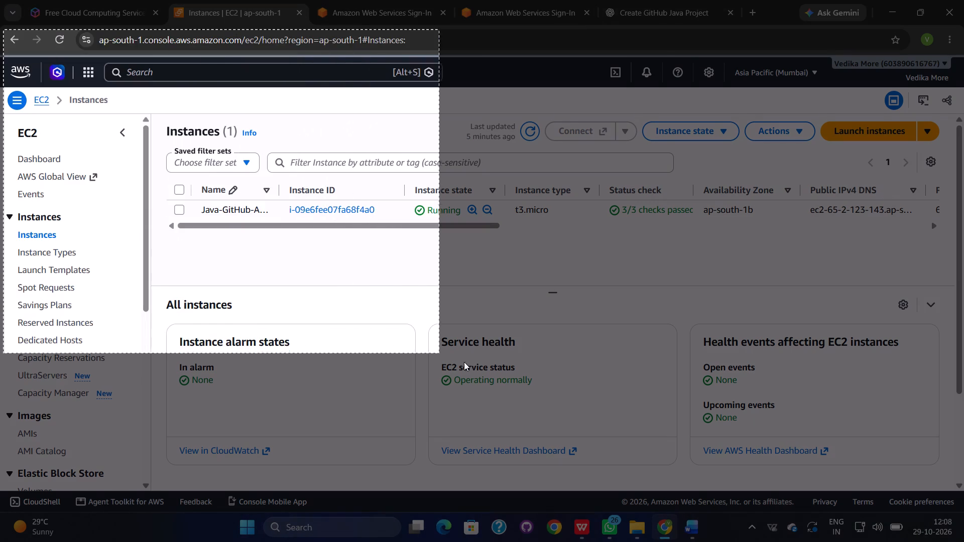
{"action": "left_click_drag", "start_coordinate": [464, 362], "coordinate": [963, 518]}
{"action": "scroll", "coordinate": [535, 403], "scroll_direction": "right", "scroll_amount": 2}
{"action": "scroll", "coordinate": [844, 480], "scroll_direction": "right", "scroll_amount": 1}
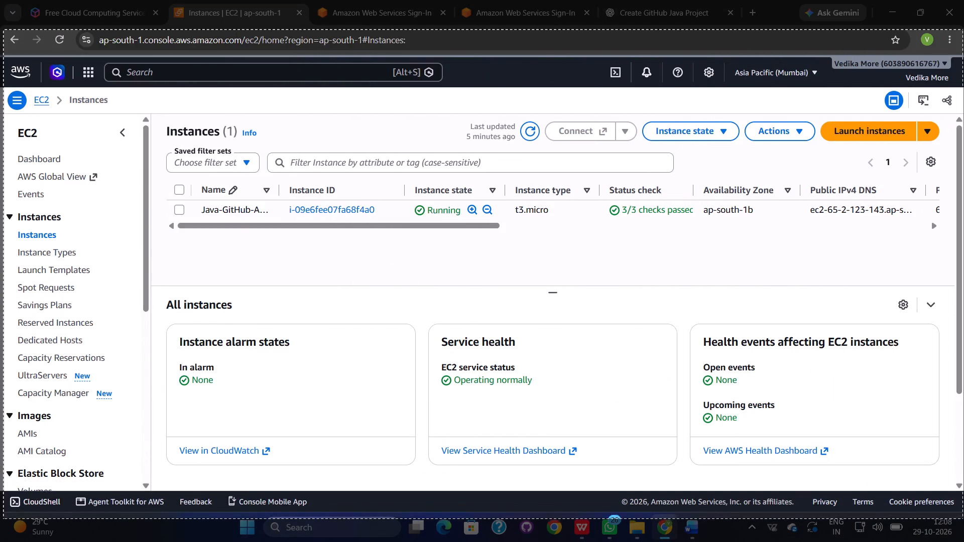
{"action": "left_click_drag", "start_coordinate": [963, 518], "coordinate": [959, 538]}
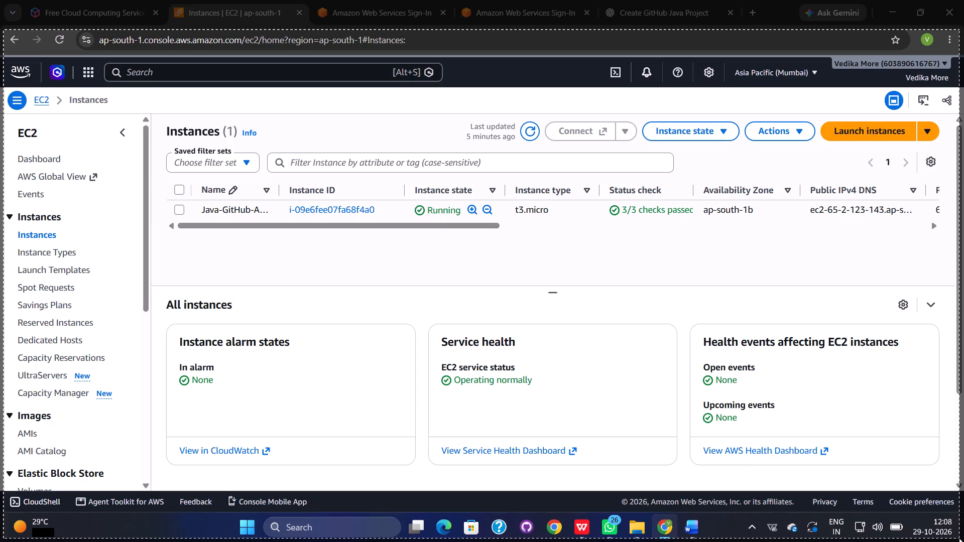
{"action": "left_click_drag", "start_coordinate": [959, 538], "coordinate": [958, 538]}
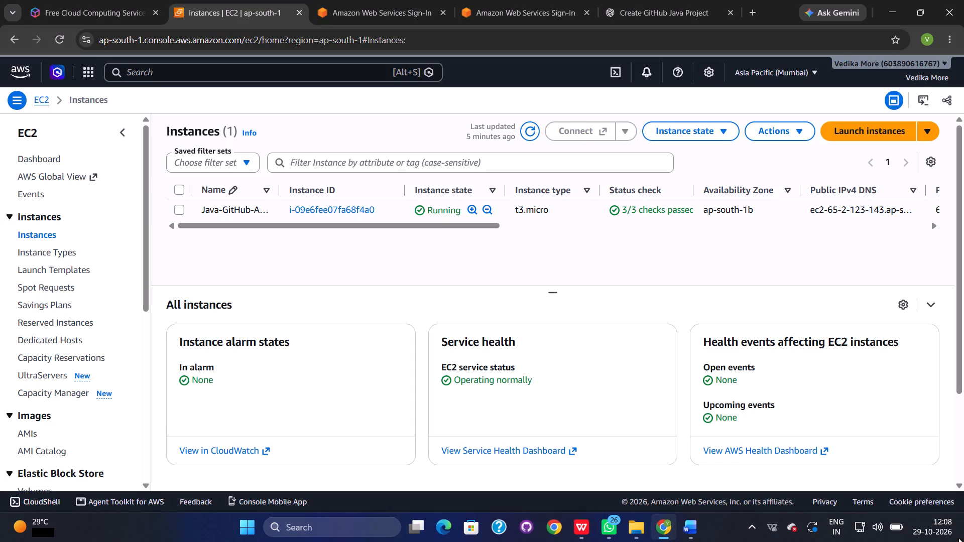
{"action": "left_click", "coordinate": [582, 107]}
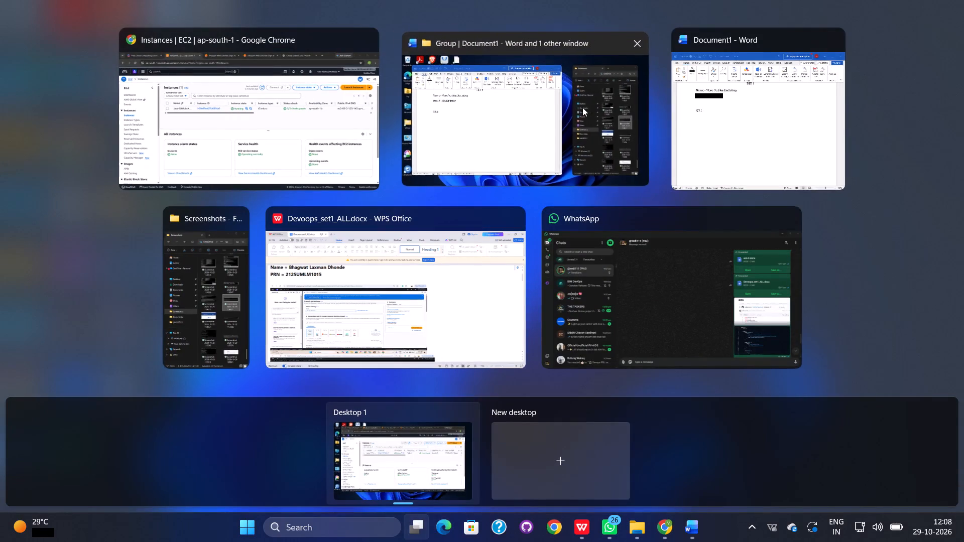
{"action": "scroll", "coordinate": [879, 308], "scroll_direction": "down", "scroll_amount": 5}
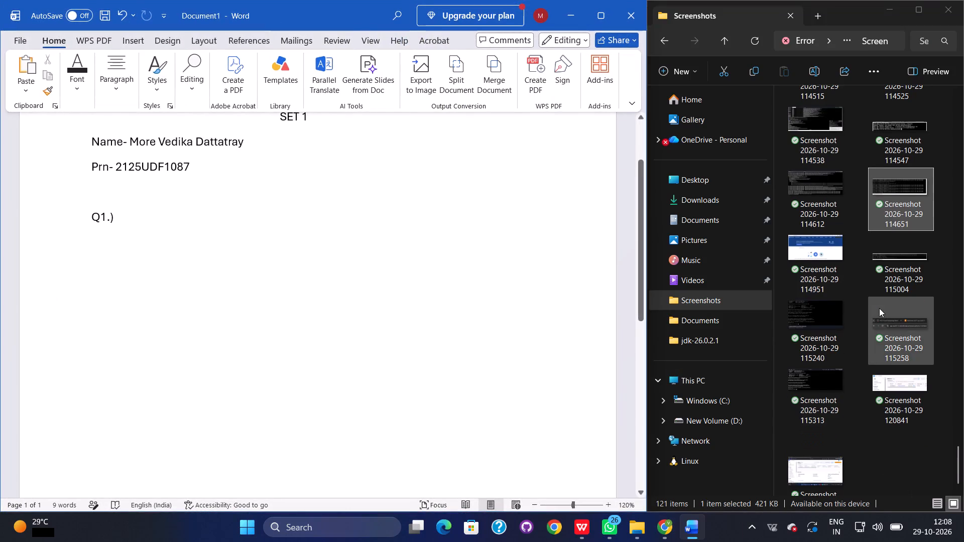
{"action": "right_click", "coordinate": [815, 455]}
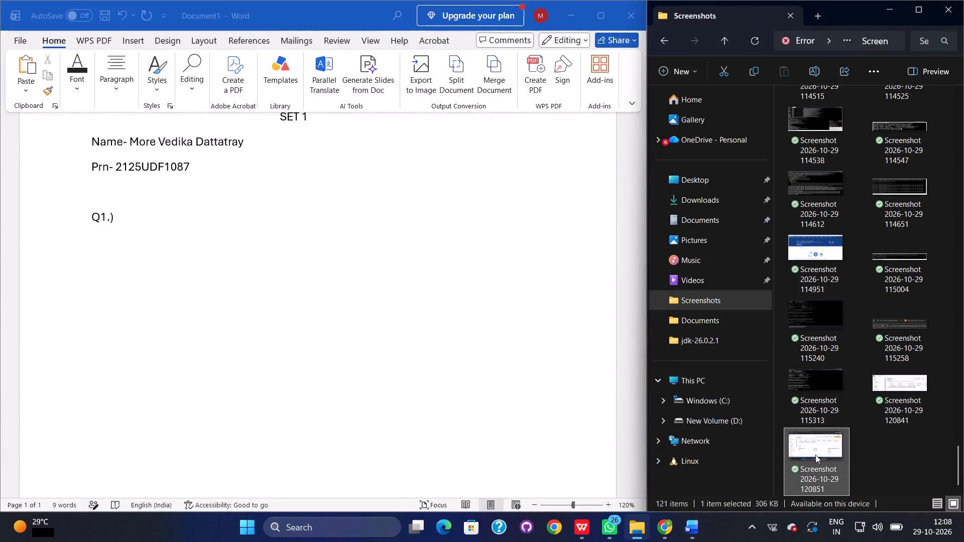
{"action": "left_click", "coordinate": [638, 23]}
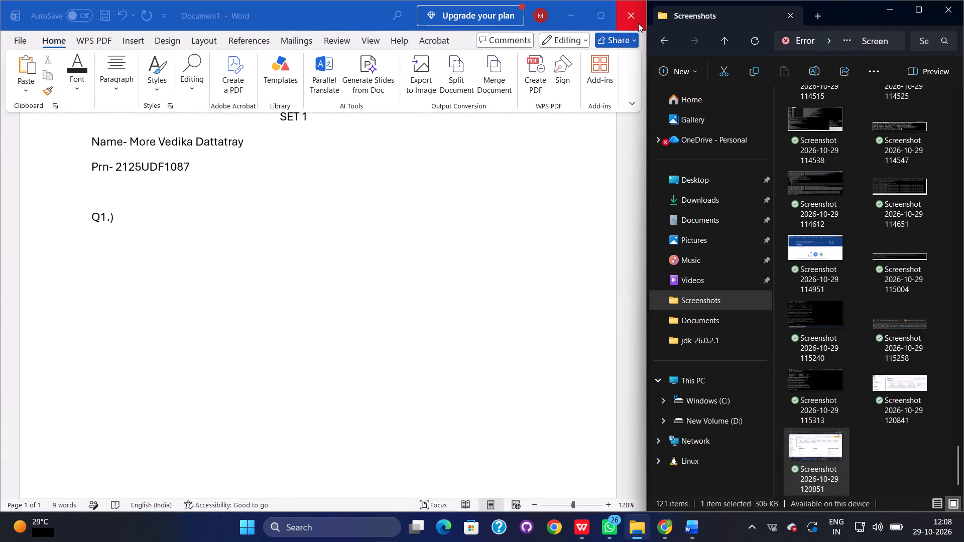
{"action": "left_click", "coordinate": [102, 275]}
{"action": "key", "text": "ctrl+v"}
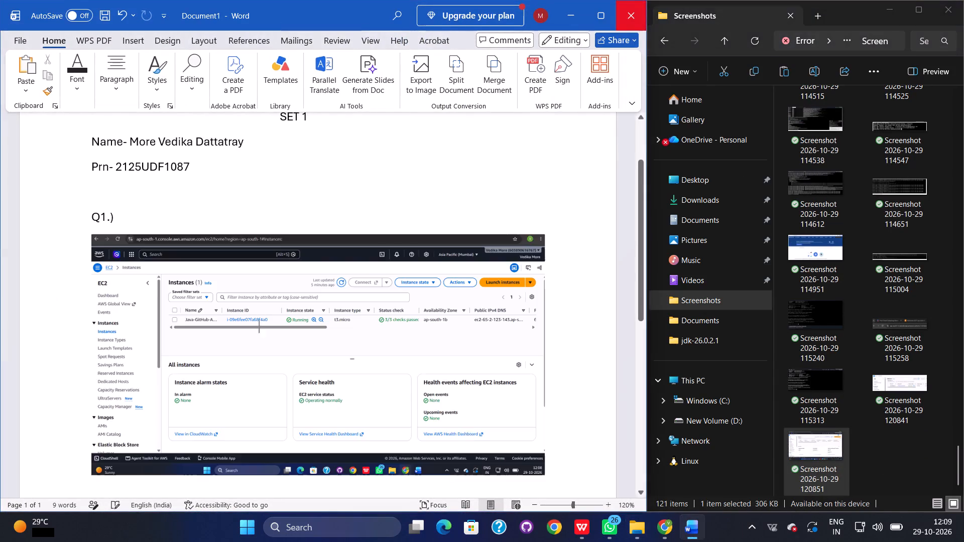
{"action": "scroll", "coordinate": [229, 318], "scroll_direction": "down", "scroll_amount": 1}
{"action": "scroll", "coordinate": [229, 318], "scroll_direction": "up", "scroll_amount": 1}
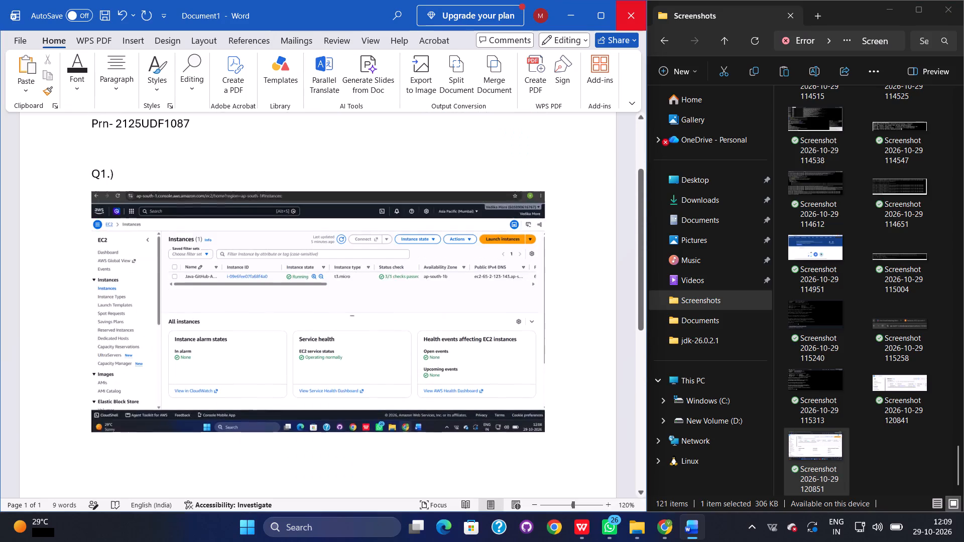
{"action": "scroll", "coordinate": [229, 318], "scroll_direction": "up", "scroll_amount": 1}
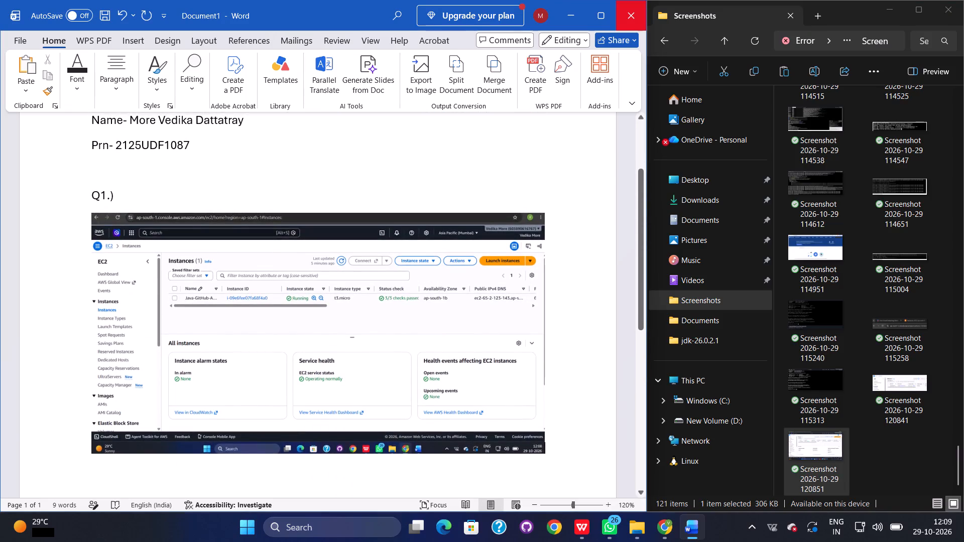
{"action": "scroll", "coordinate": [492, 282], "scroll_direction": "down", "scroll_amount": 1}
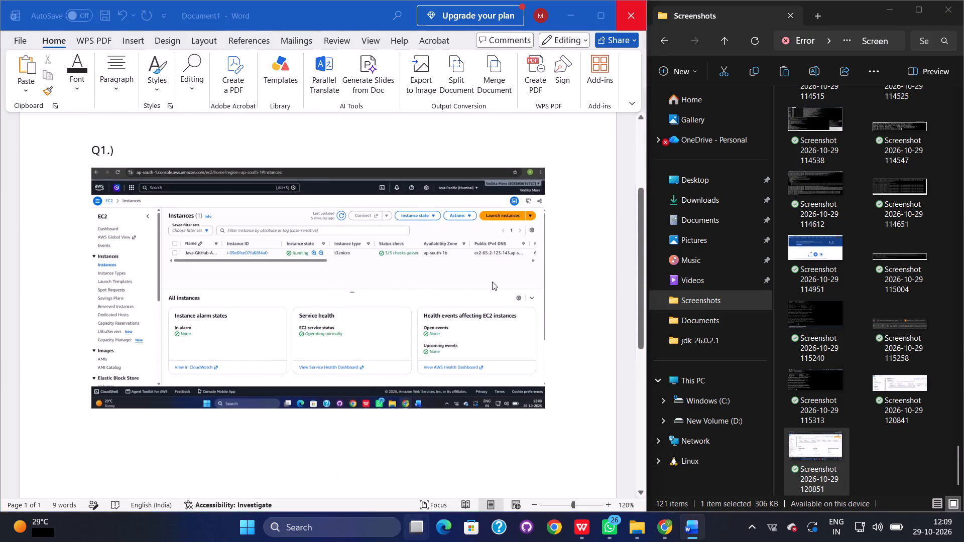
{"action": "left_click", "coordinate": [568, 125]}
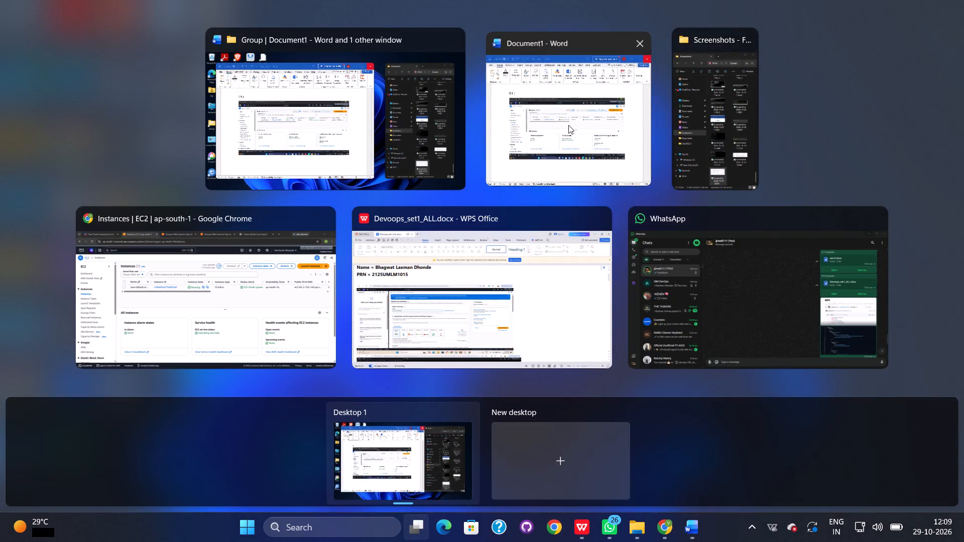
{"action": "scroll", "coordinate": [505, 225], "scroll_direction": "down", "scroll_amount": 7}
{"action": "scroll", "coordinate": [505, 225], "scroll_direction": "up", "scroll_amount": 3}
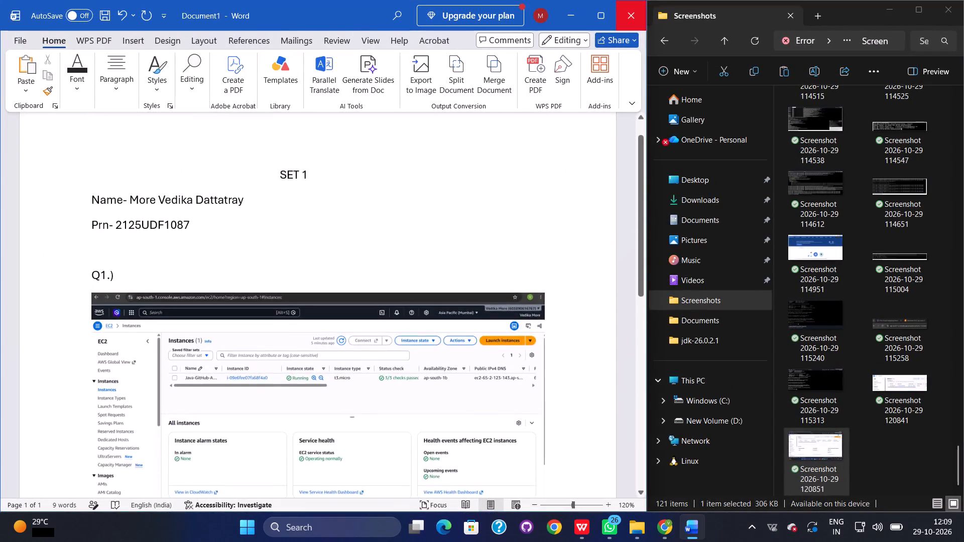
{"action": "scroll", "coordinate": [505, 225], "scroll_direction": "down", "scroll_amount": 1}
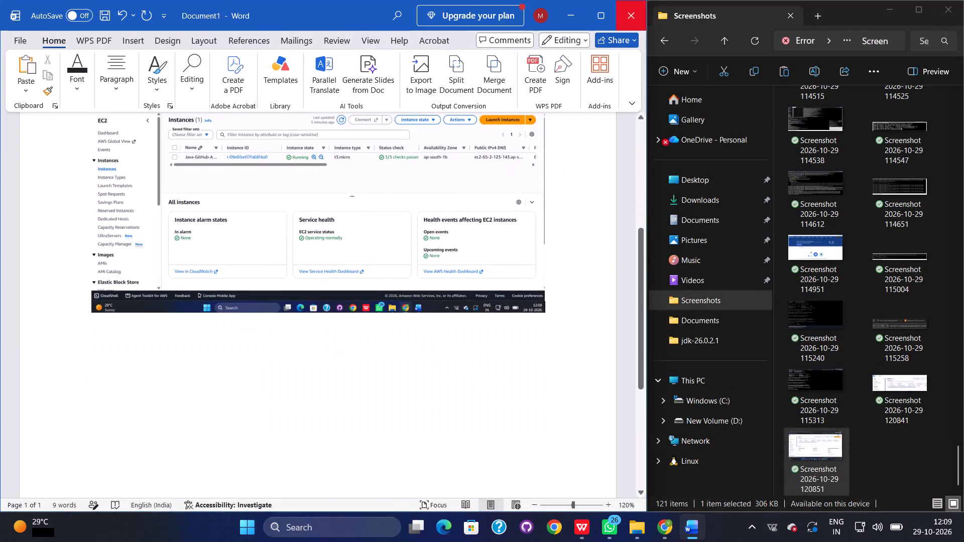
Switch to Devoops_set1_ALL.docx in WPS Office and examine which screenshots illustrate each question, from the student details to the document's end.
{"action": "left_click", "coordinate": [426, 299]}
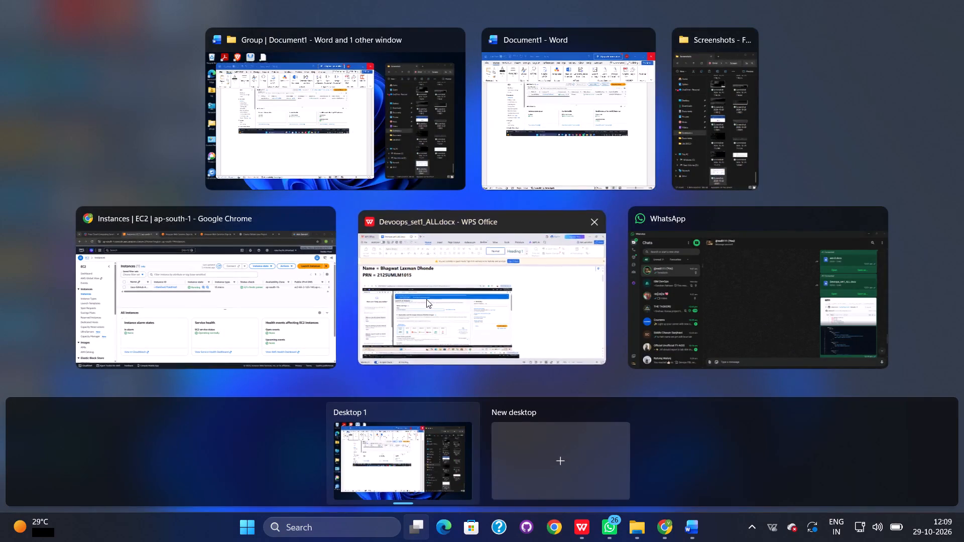
{"action": "scroll", "coordinate": [426, 299], "scroll_direction": "down", "scroll_amount": 3}
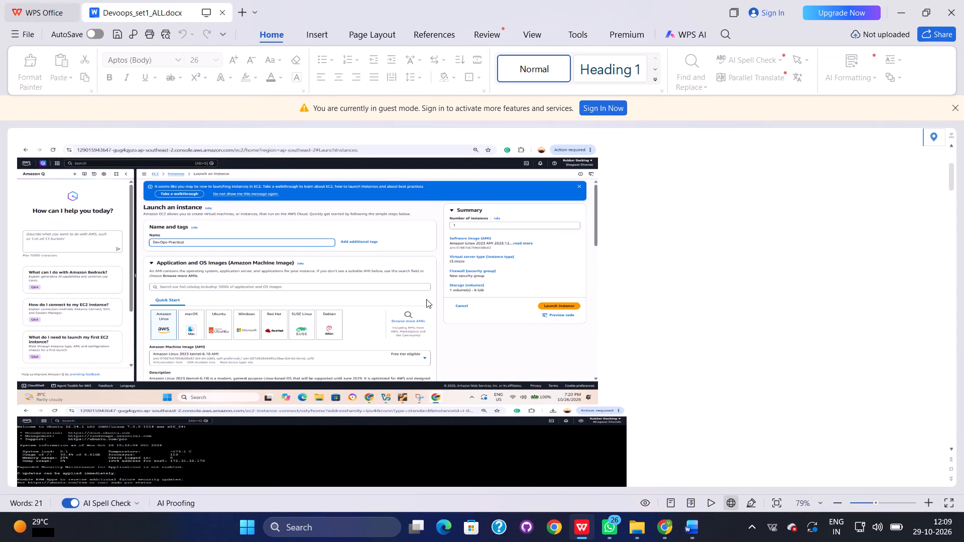
{"action": "scroll", "coordinate": [426, 299], "scroll_direction": "down", "scroll_amount": 4}
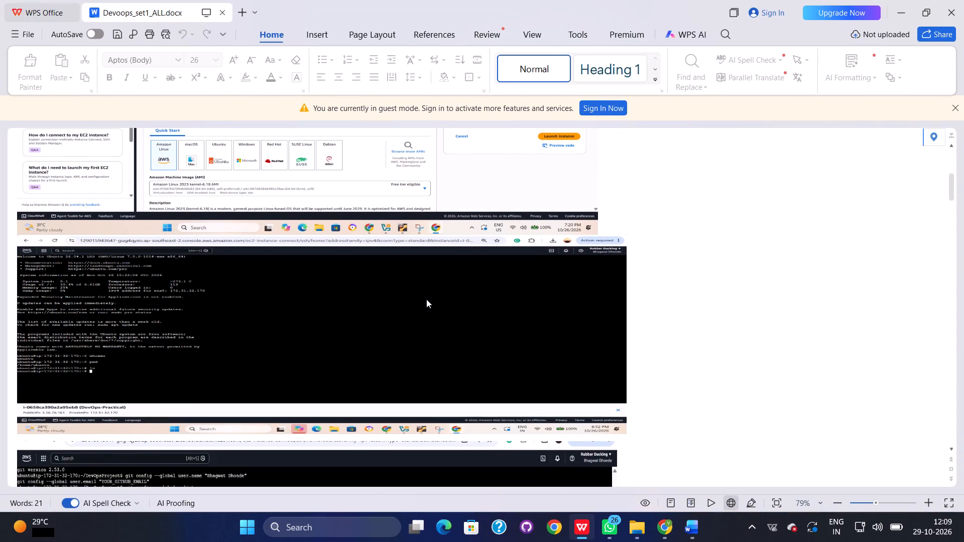
{"action": "scroll", "coordinate": [196, 316], "scroll_direction": "down", "scroll_amount": 6}
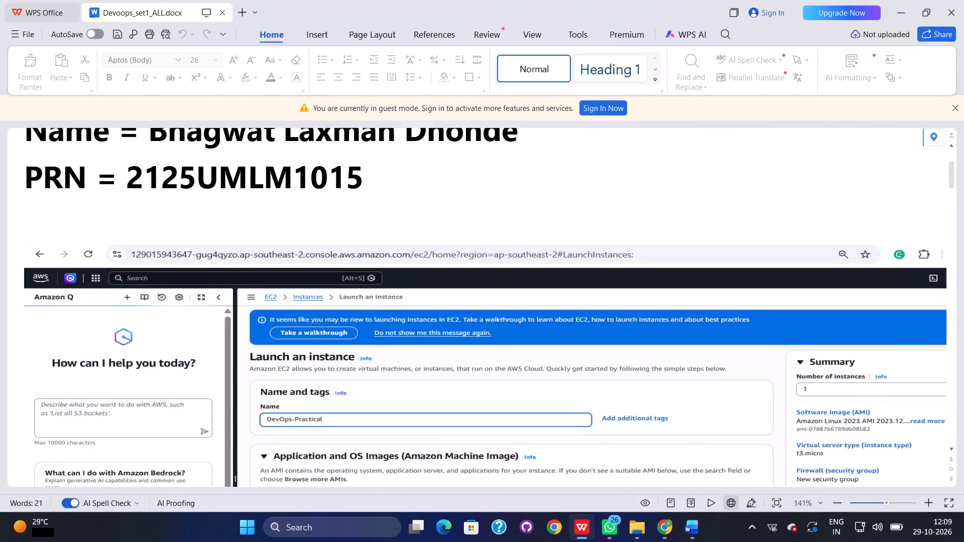
{"action": "scroll", "coordinate": [196, 316], "scroll_direction": "down", "scroll_amount": 5}
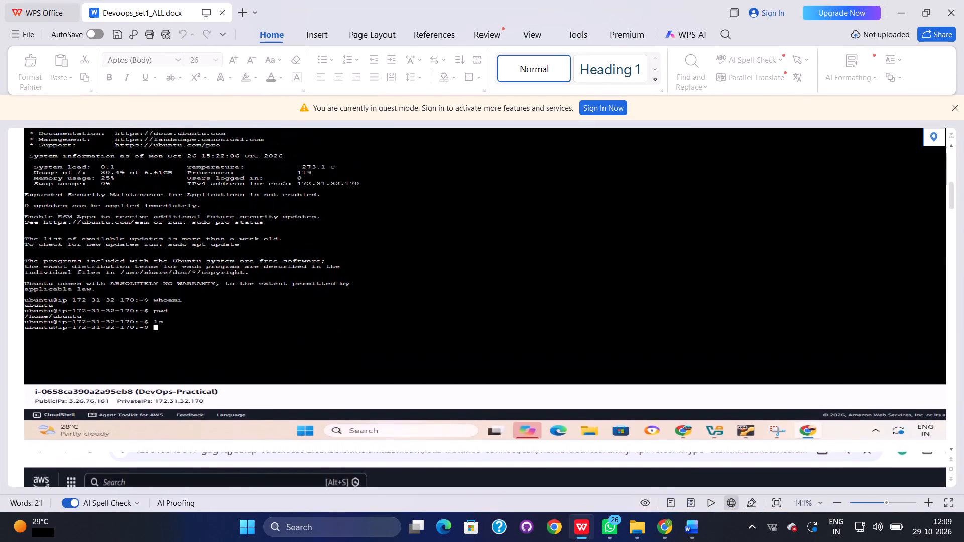
{"action": "scroll", "coordinate": [196, 316], "scroll_direction": "down", "scroll_amount": 2}
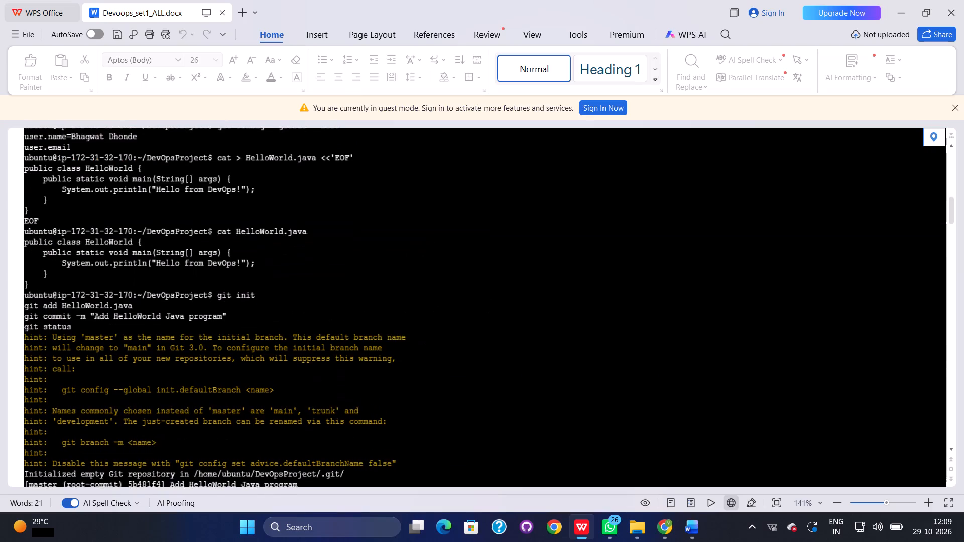
{"action": "scroll", "coordinate": [196, 316], "scroll_direction": "down", "scroll_amount": 7}
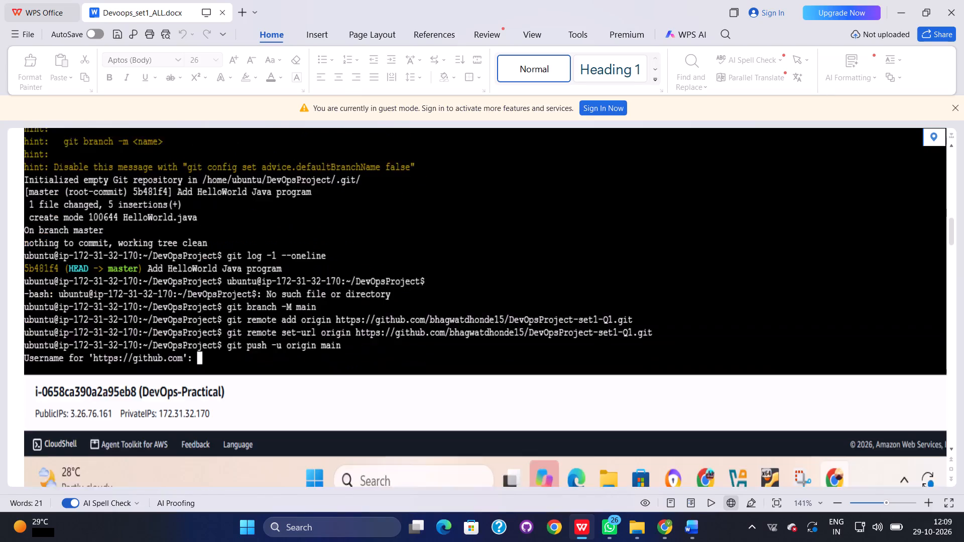
{"action": "scroll", "coordinate": [196, 316], "scroll_direction": "down", "scroll_amount": 7}
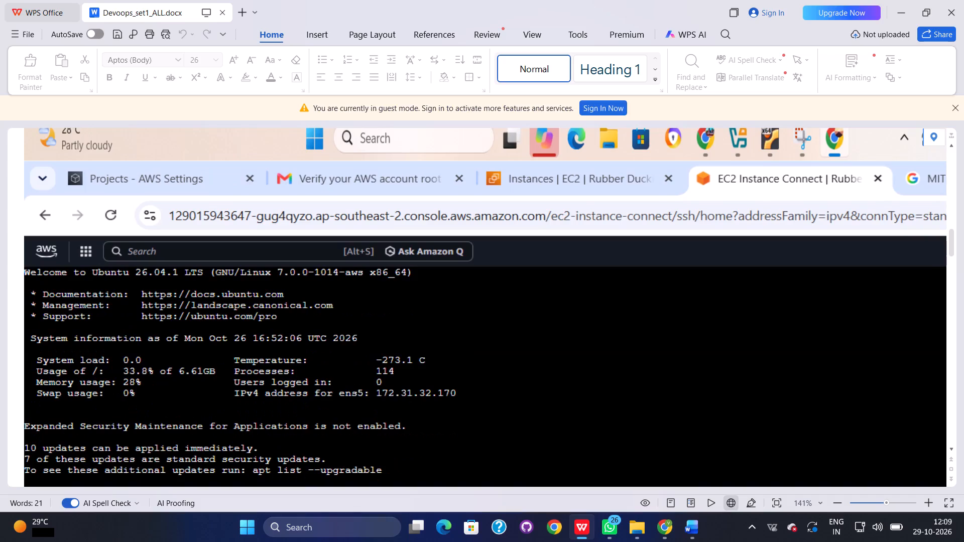
{"action": "scroll", "coordinate": [196, 316], "scroll_direction": "down", "scroll_amount": 6}
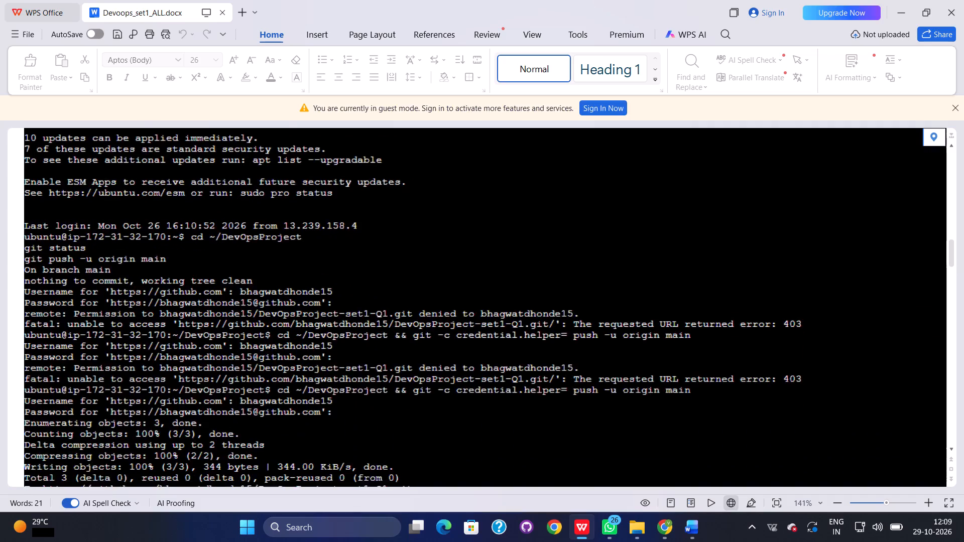
{"action": "scroll", "coordinate": [196, 316], "scroll_direction": "down", "scroll_amount": 13}
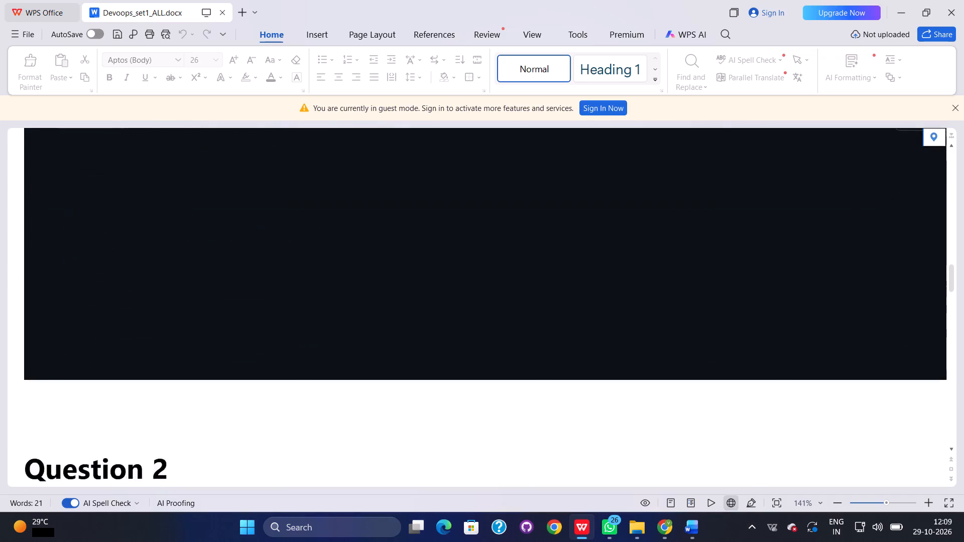
{"action": "scroll", "coordinate": [196, 316], "scroll_direction": "down", "scroll_amount": 13}
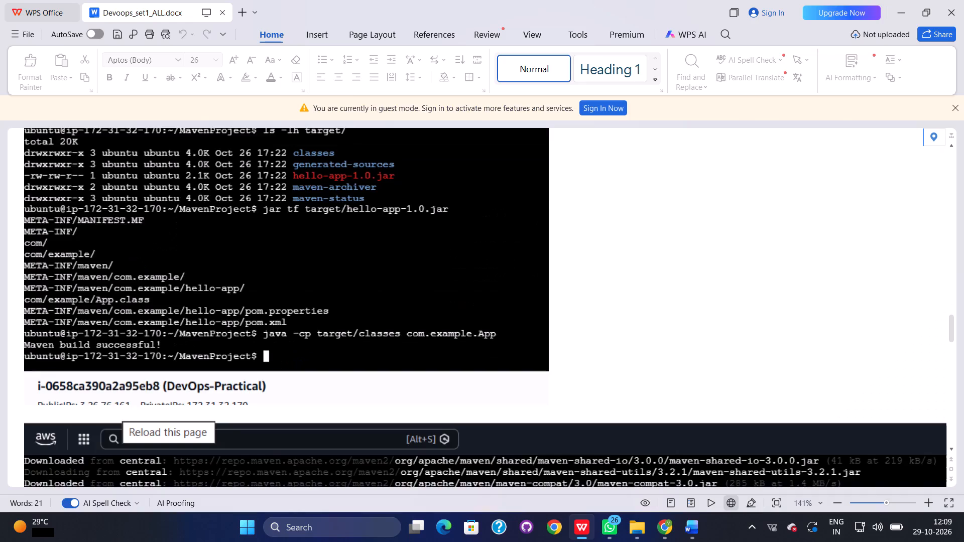
{"action": "scroll", "coordinate": [196, 354], "scroll_direction": "down", "scroll_amount": 8}
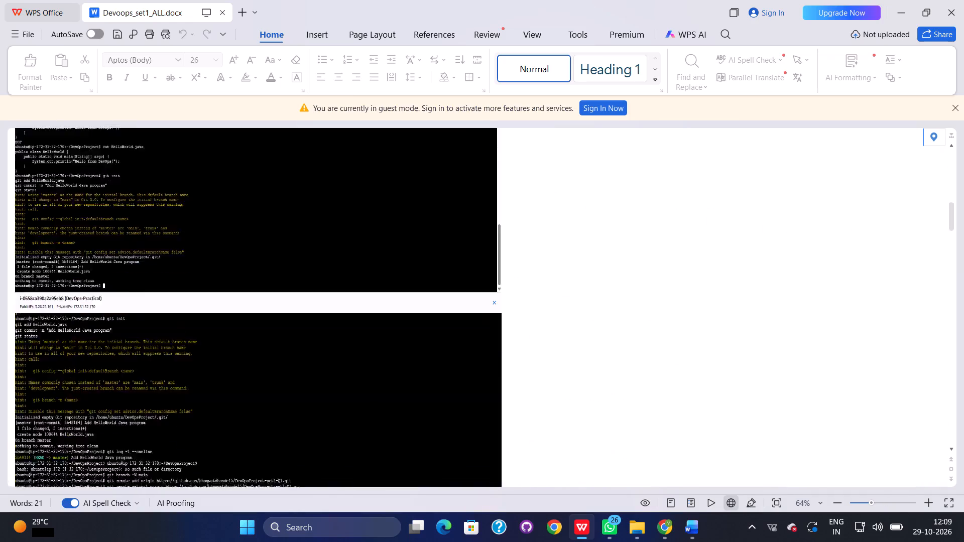
{"action": "scroll", "coordinate": [196, 354], "scroll_direction": "down", "scroll_amount": 12}
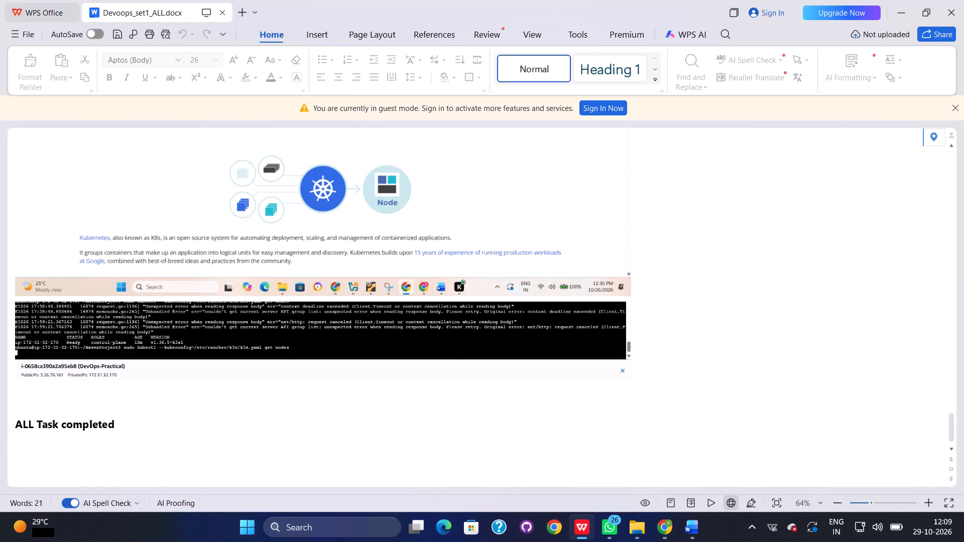
Review the reference document from its end back to the first EC2 pictures, checking which screenshot follows the Launch an instance picture.
{"action": "scroll", "coordinate": [196, 354], "scroll_direction": "up", "scroll_amount": 5}
{"action": "scroll", "coordinate": [196, 354], "scroll_direction": "down", "scroll_amount": 1}
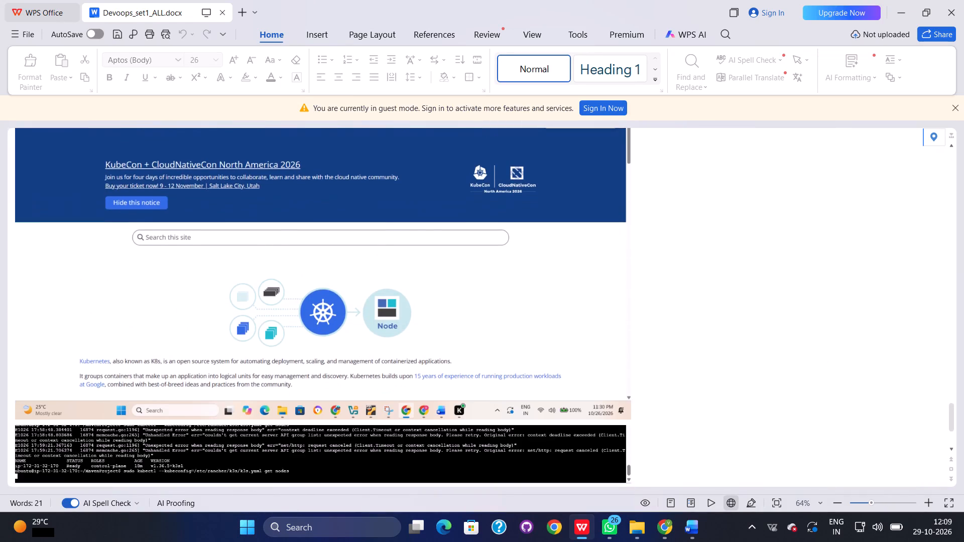
{"action": "scroll", "coordinate": [196, 354], "scroll_direction": "down", "scroll_amount": 2}
{"action": "scroll", "coordinate": [196, 354], "scroll_direction": "up", "scroll_amount": 5}
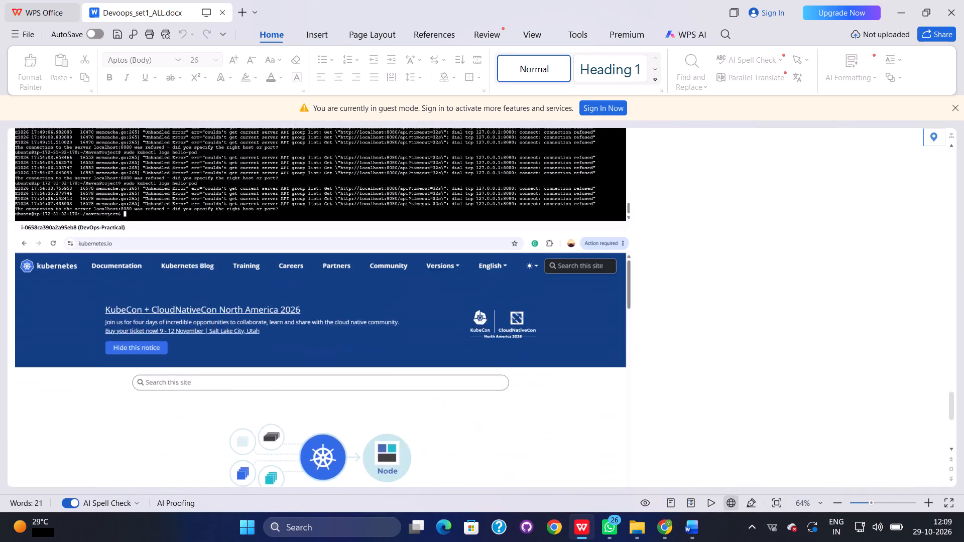
{"action": "scroll", "coordinate": [196, 354], "scroll_direction": "up", "scroll_amount": 8}
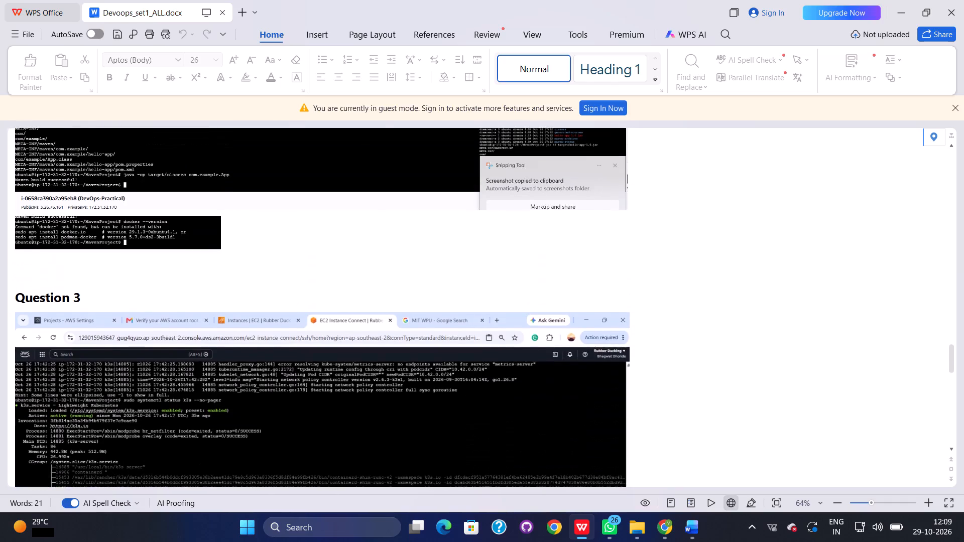
{"action": "scroll", "coordinate": [196, 354], "scroll_direction": "up", "scroll_amount": 10}
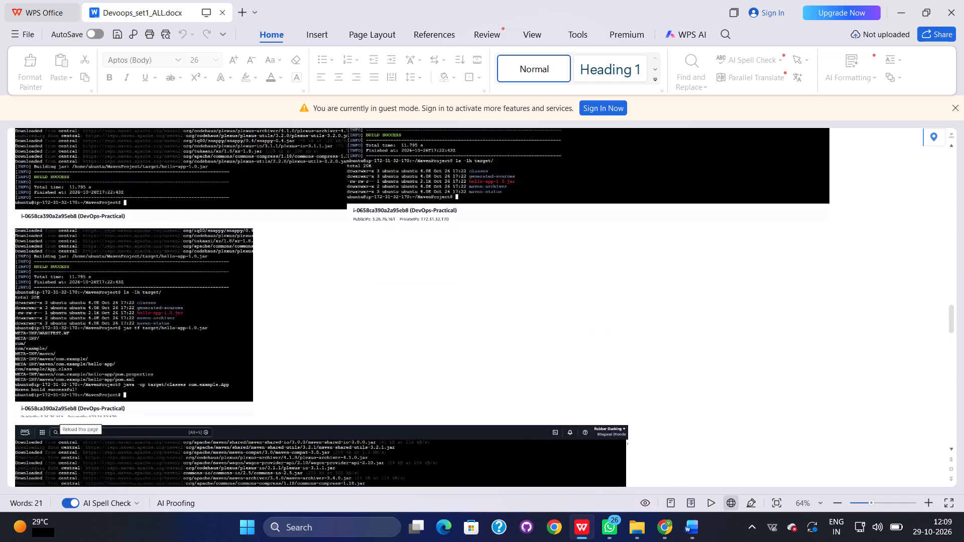
{"action": "scroll", "coordinate": [196, 354], "scroll_direction": "up", "scroll_amount": 8}
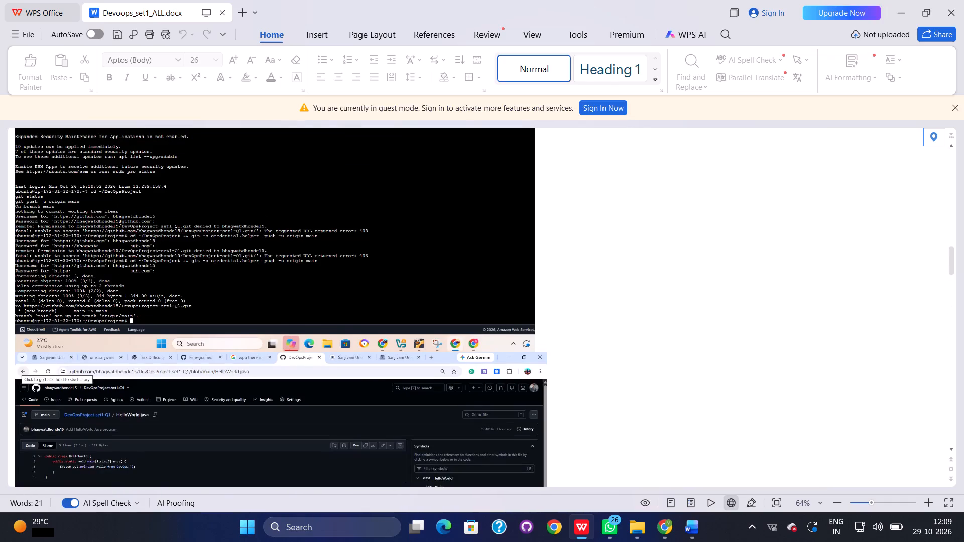
{"action": "scroll", "coordinate": [196, 354], "scroll_direction": "up", "scroll_amount": 7}
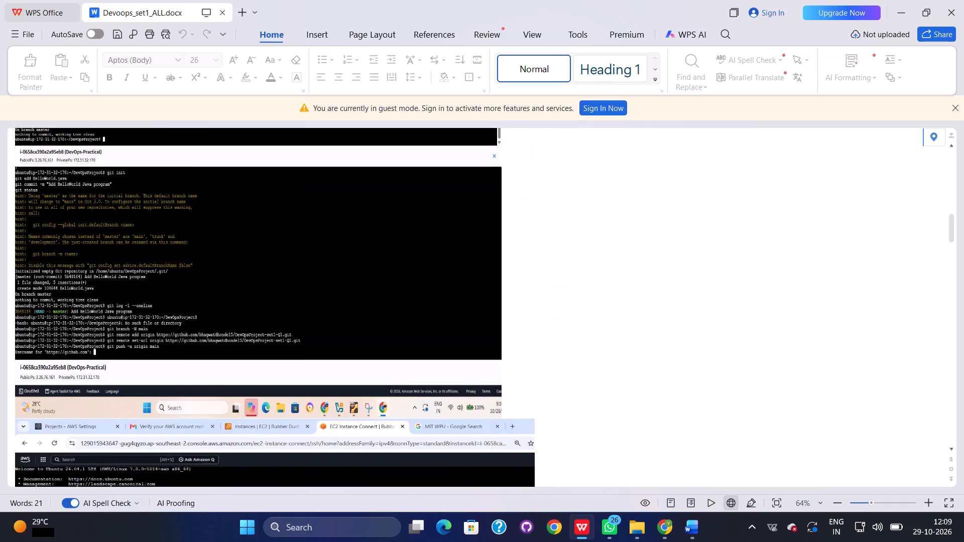
{"action": "scroll", "coordinate": [196, 354], "scroll_direction": "up", "scroll_amount": 8}
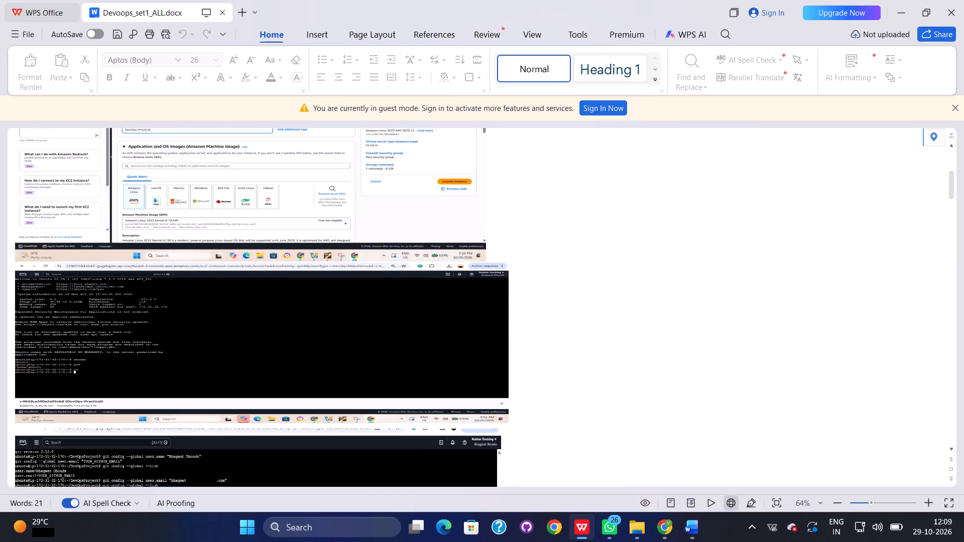
{"action": "scroll", "coordinate": [196, 354], "scroll_direction": "up", "scroll_amount": 1}
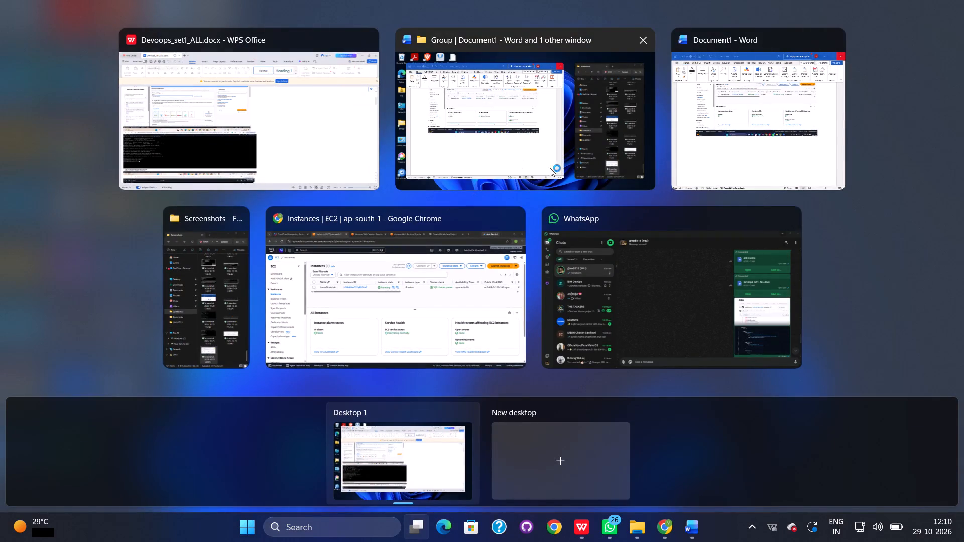
{"action": "left_click", "coordinate": [609, 119]}
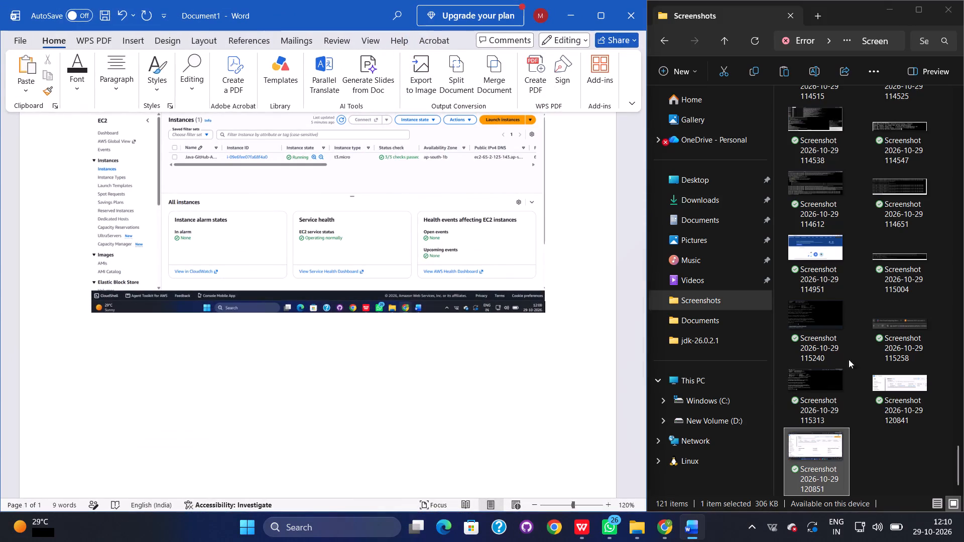
{"action": "scroll", "coordinate": [809, 271], "scroll_direction": "up", "scroll_amount": 5}
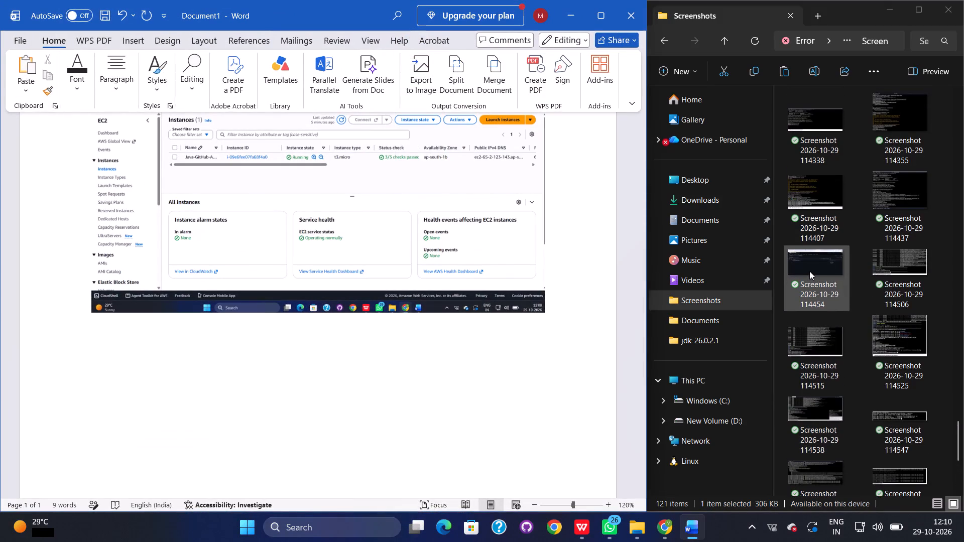
{"action": "scroll", "coordinate": [863, 188], "scroll_direction": "up", "scroll_amount": 1}
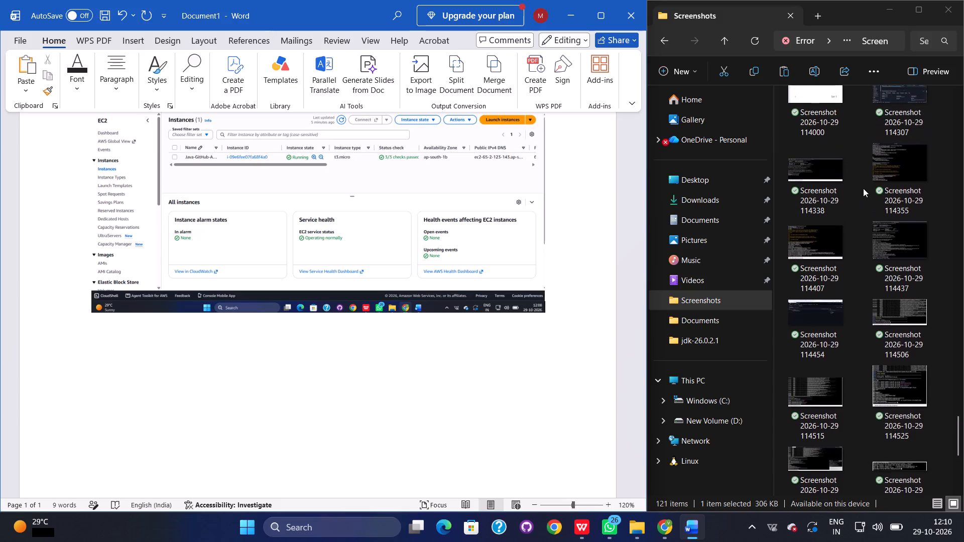
{"action": "scroll", "coordinate": [863, 188], "scroll_direction": "up", "scroll_amount": 1}
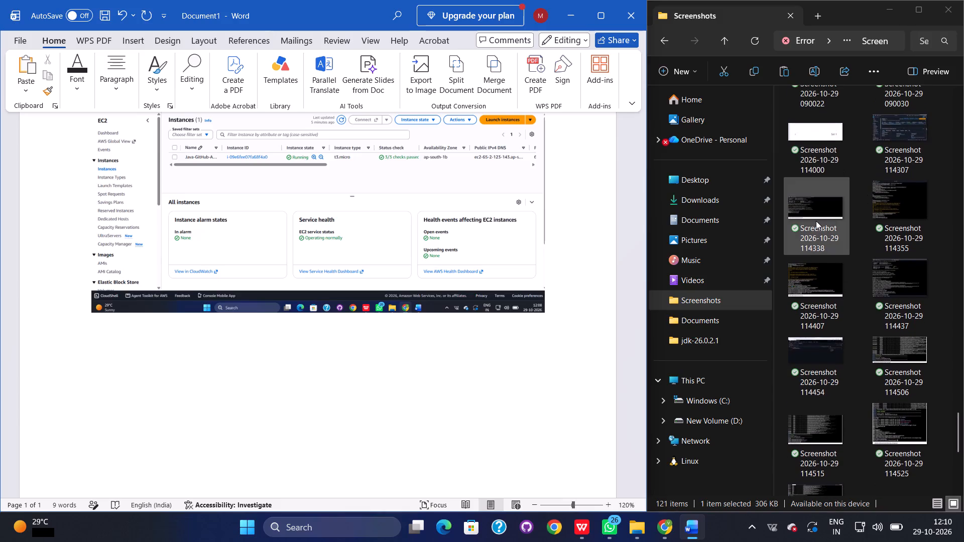
{"action": "right_click", "coordinate": [816, 221]}
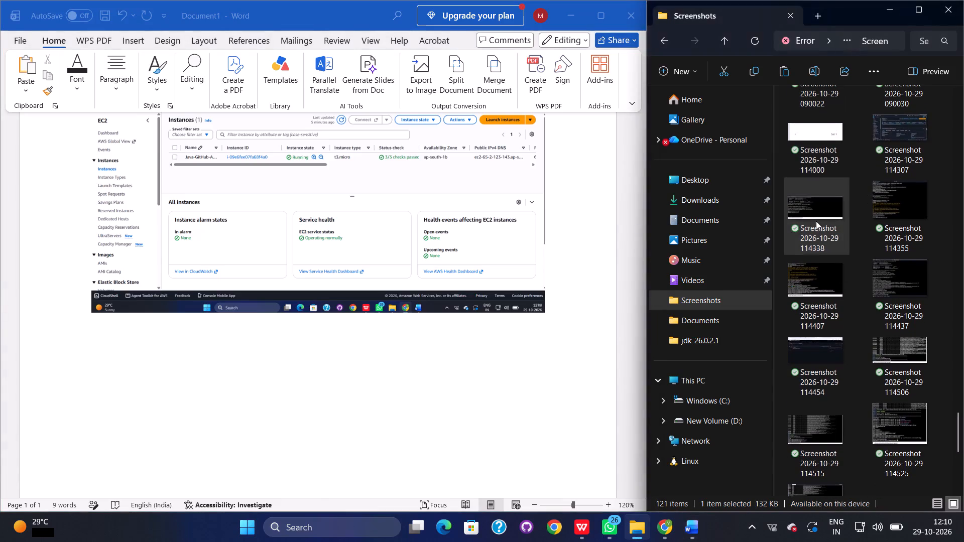
{"action": "left_click", "coordinate": [644, 15]}
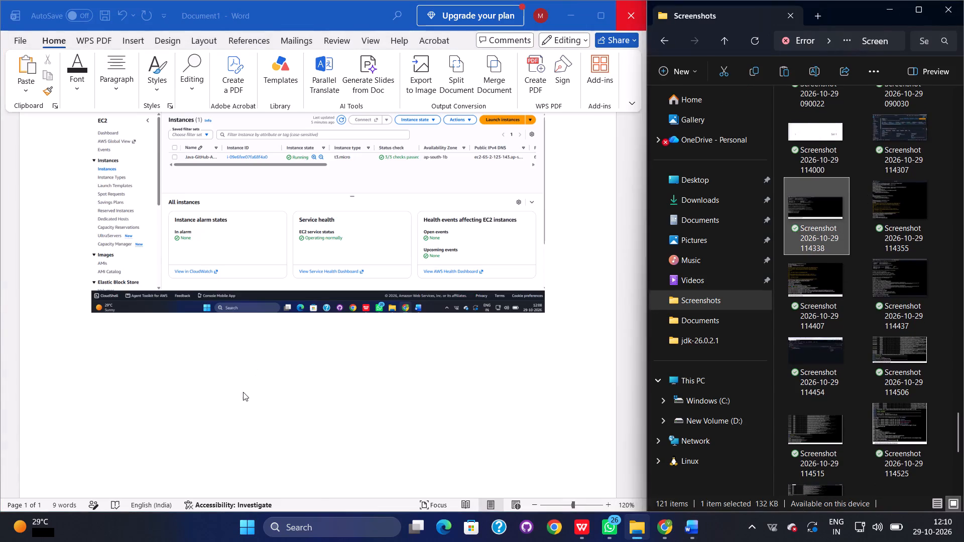
{"action": "left_click", "coordinate": [243, 393]}
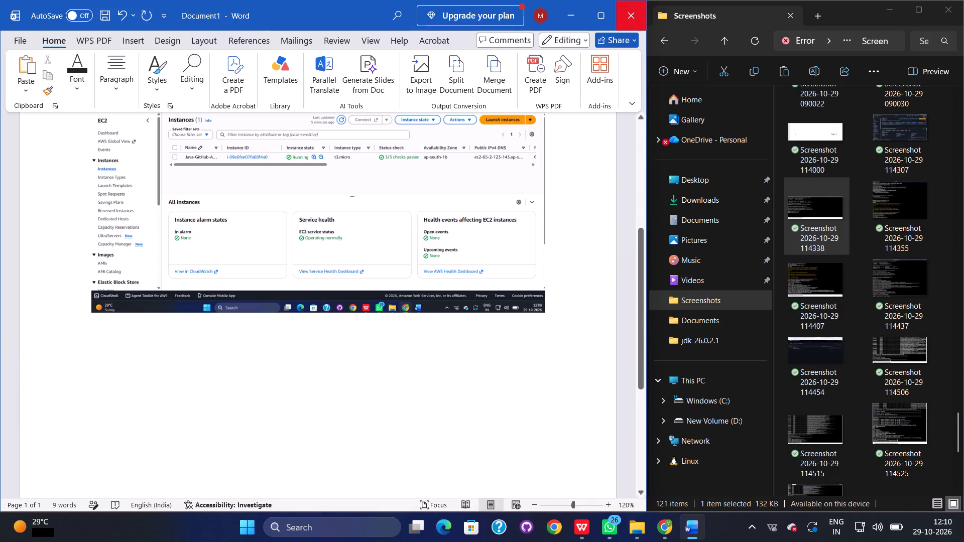
{"action": "key", "text": "Return"}
{"action": "key", "text": "Return"}
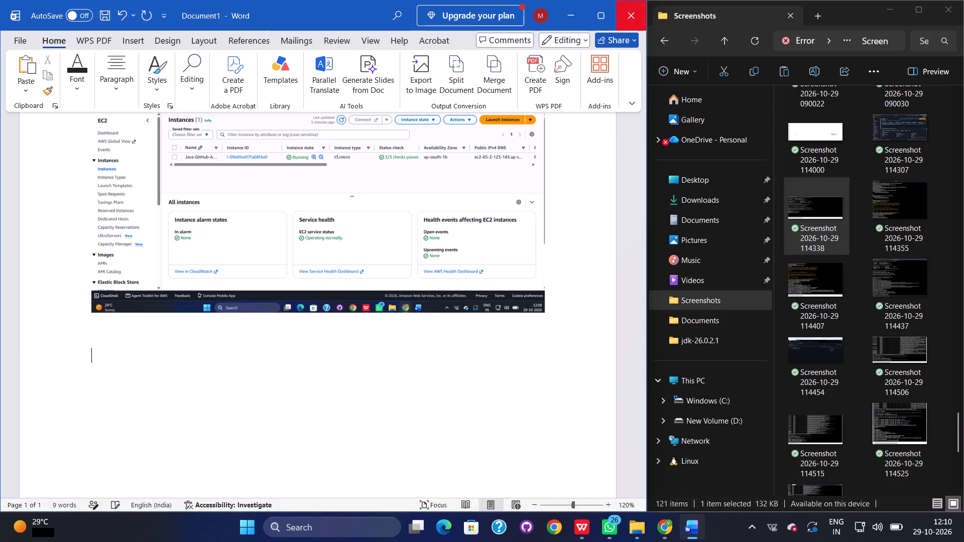
{"action": "key", "text": "ctrl+v"}
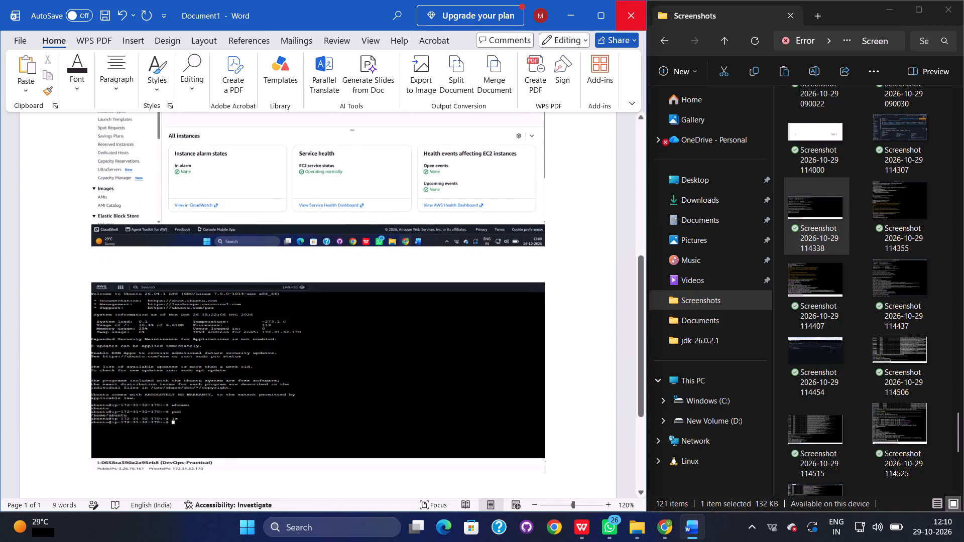
Compare the pasted pictures in the Word report with the Screenshots folder to find the terminal screenshot that should follow.
{"action": "scroll", "coordinate": [294, 359], "scroll_direction": "up", "scroll_amount": 2, "text": "ctrl"}
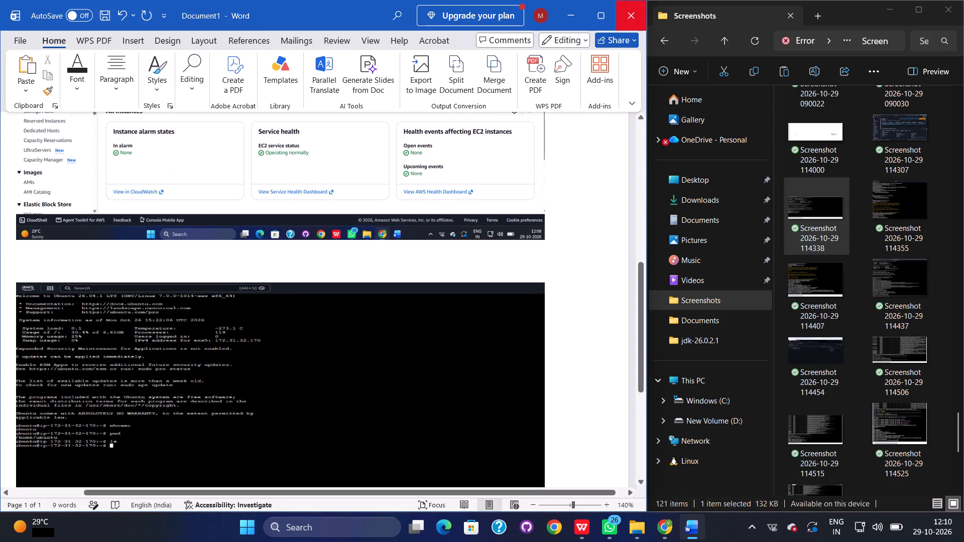
{"action": "scroll", "coordinate": [187, 328], "scroll_direction": "down", "scroll_amount": 1}
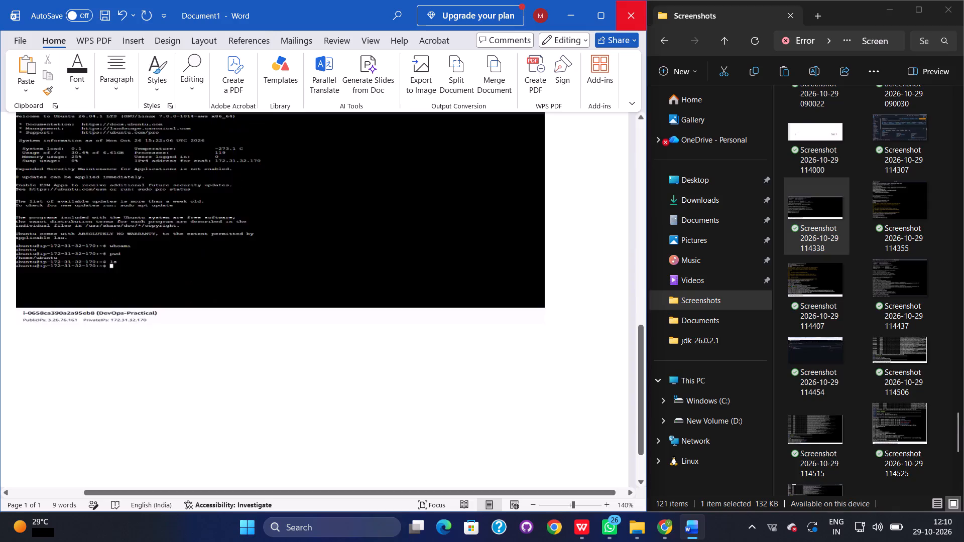
{"action": "scroll", "coordinate": [187, 328], "scroll_direction": "up", "scroll_amount": 1}
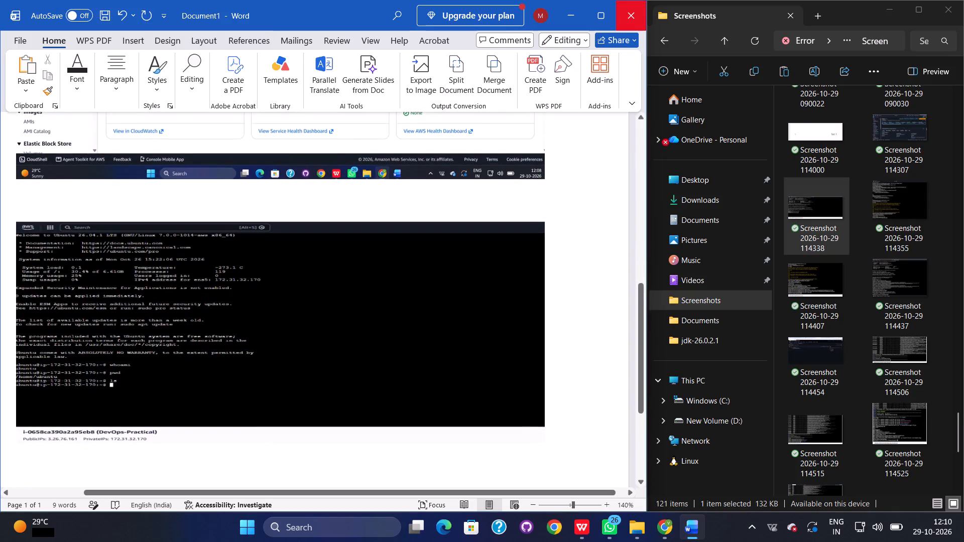
{"action": "scroll", "coordinate": [887, 363], "scroll_direction": "down", "scroll_amount": 7}
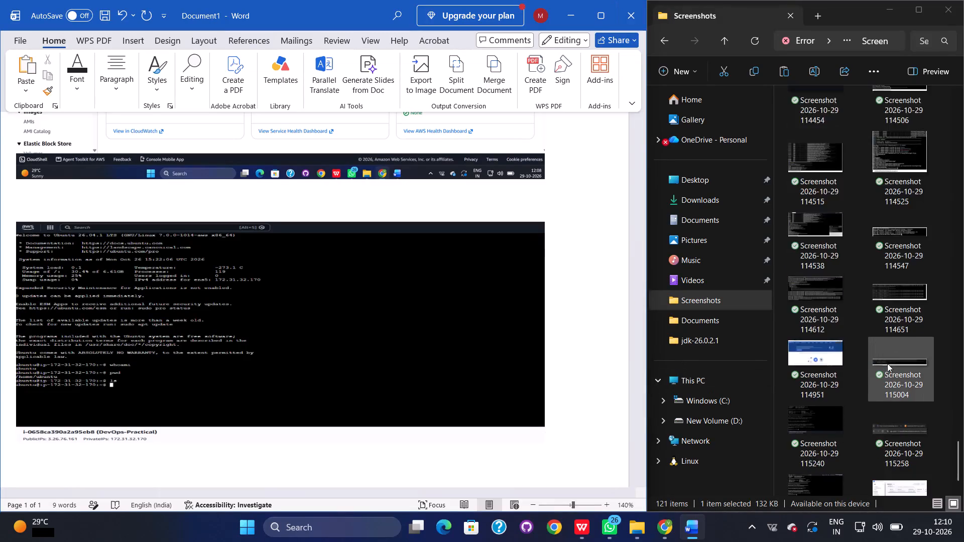
{"action": "scroll", "coordinate": [865, 257], "scroll_direction": "up", "scroll_amount": 5}
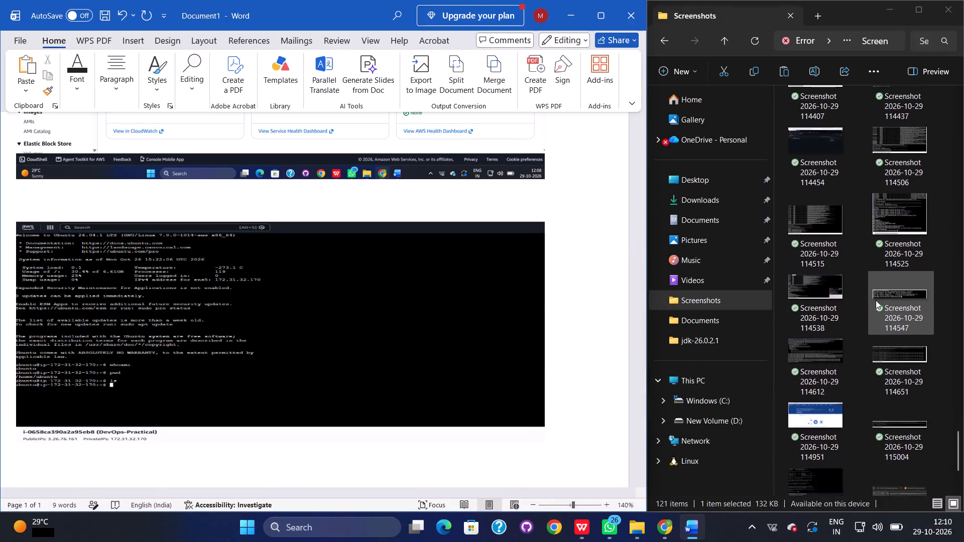
{"action": "scroll", "coordinate": [876, 300], "scroll_direction": "up", "scroll_amount": 3}
{"action": "scroll", "coordinate": [876, 300], "scroll_direction": "down", "scroll_amount": 7}
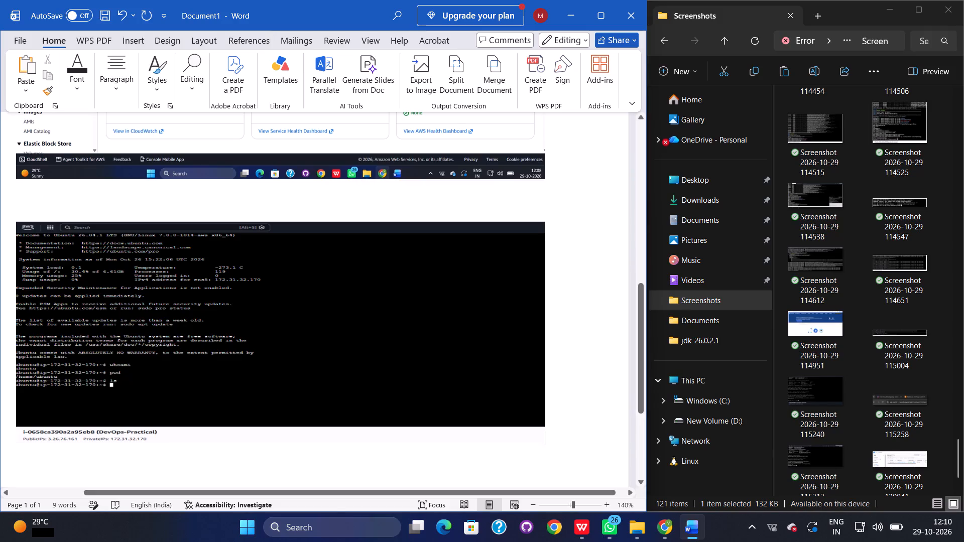
{"action": "scroll", "coordinate": [377, 354], "scroll_direction": "down", "scroll_amount": 1}
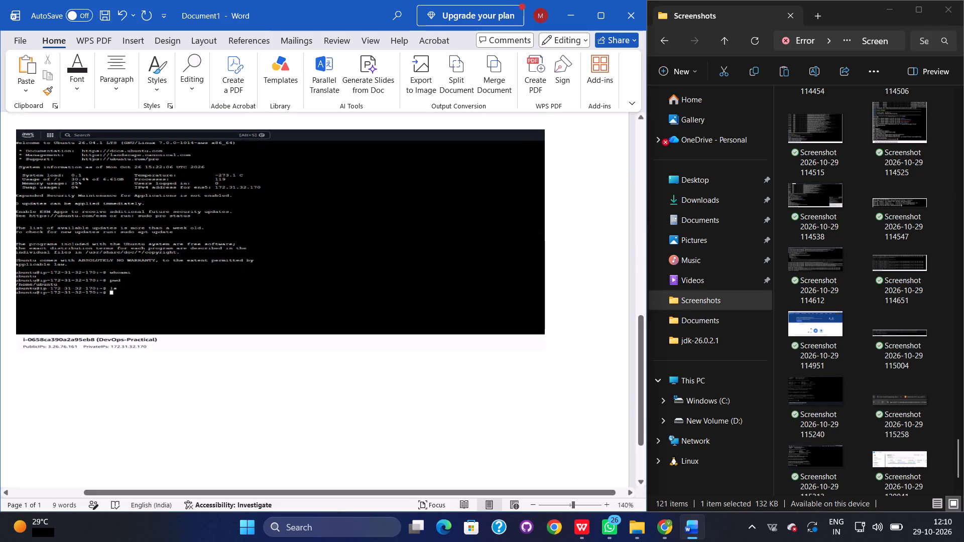
{"action": "left_click", "coordinate": [531, 115]}
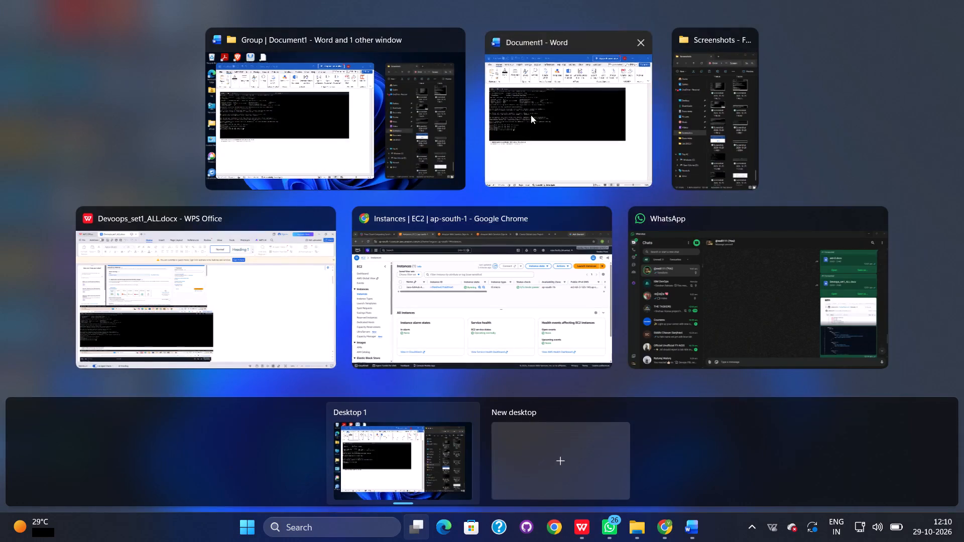
{"action": "scroll", "coordinate": [360, 322], "scroll_direction": "up", "scroll_amount": 17}
{"action": "scroll", "coordinate": [360, 322], "scroll_direction": "down", "scroll_amount": 4}
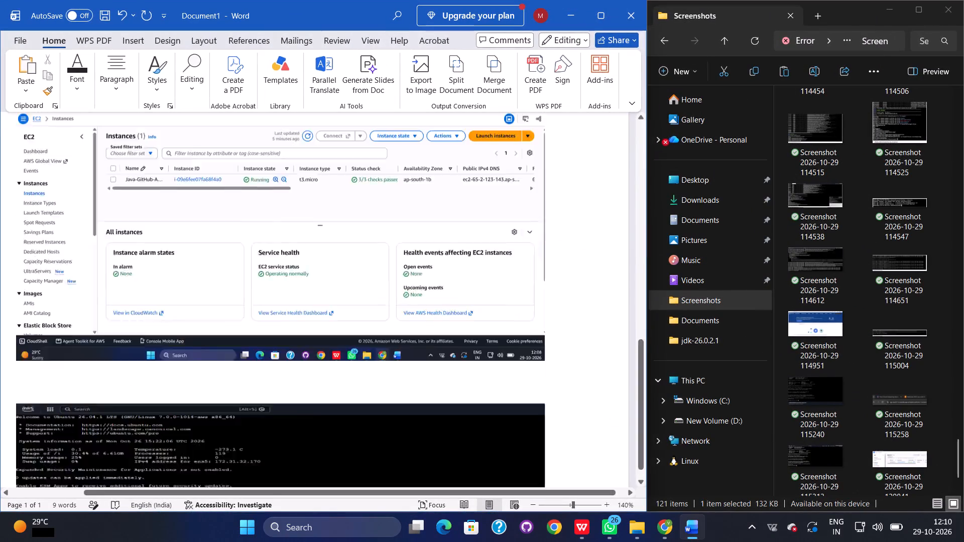
{"action": "scroll", "coordinate": [360, 322], "scroll_direction": "down", "scroll_amount": 1}
{"action": "scroll", "coordinate": [360, 322], "scroll_direction": "up", "scroll_amount": 1}
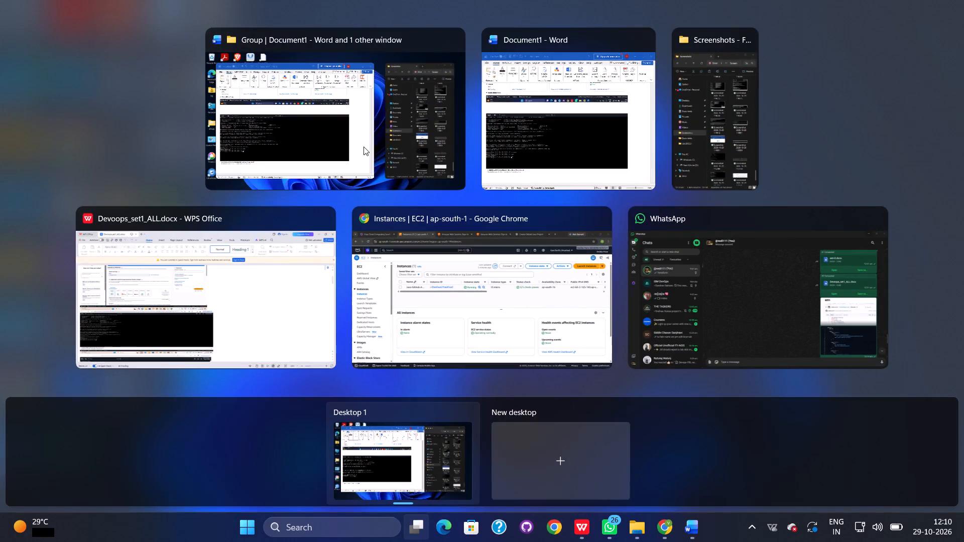
{"action": "left_click", "coordinate": [364, 147]}
{"action": "scroll", "coordinate": [843, 287], "scroll_direction": "up", "scroll_amount": 1}
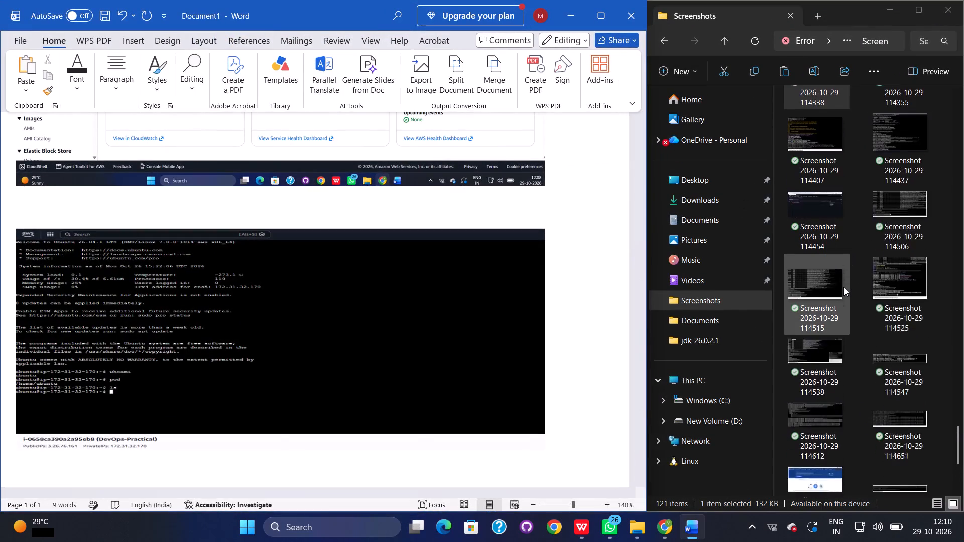
{"action": "scroll", "coordinate": [843, 287], "scroll_direction": "up", "scroll_amount": 1}
{"action": "scroll", "coordinate": [843, 287], "scroll_direction": "down", "scroll_amount": 5}
{"action": "scroll", "coordinate": [843, 287], "scroll_direction": "up", "scroll_amount": 3}
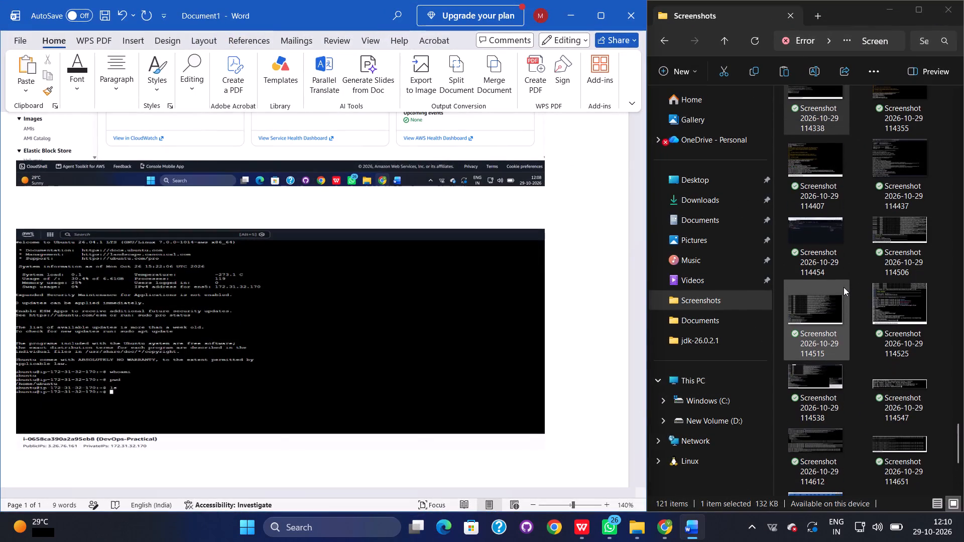
{"action": "scroll", "coordinate": [843, 287], "scroll_direction": "up", "scroll_amount": 2}
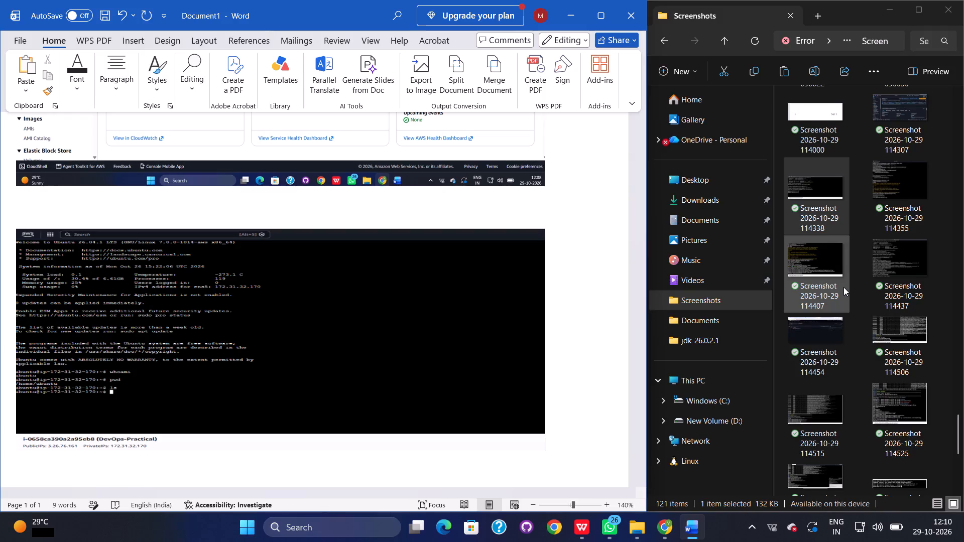
{"action": "right_click", "coordinate": [894, 200]}
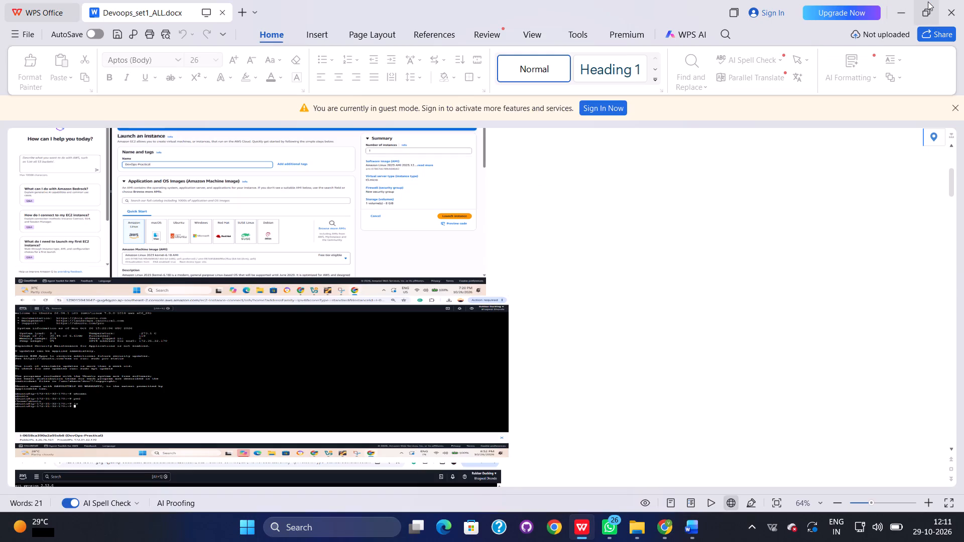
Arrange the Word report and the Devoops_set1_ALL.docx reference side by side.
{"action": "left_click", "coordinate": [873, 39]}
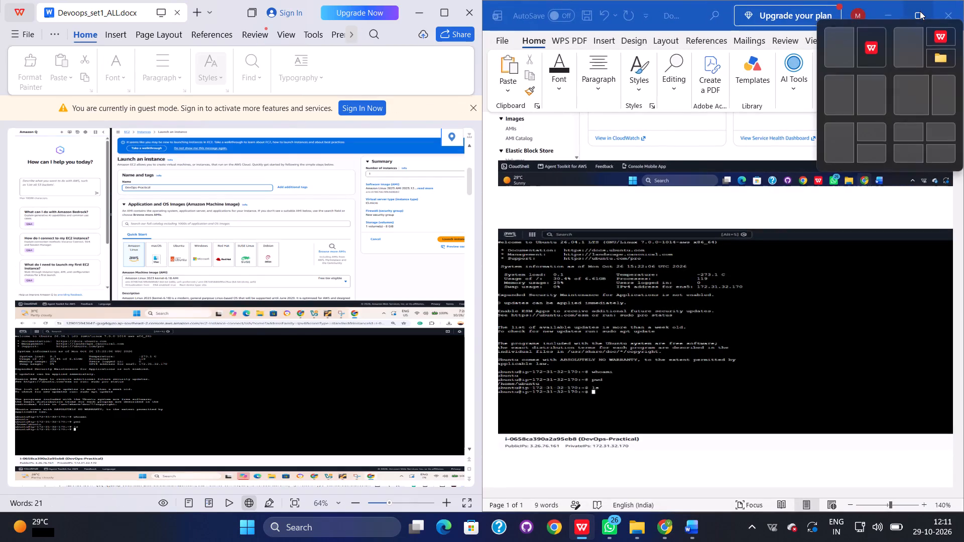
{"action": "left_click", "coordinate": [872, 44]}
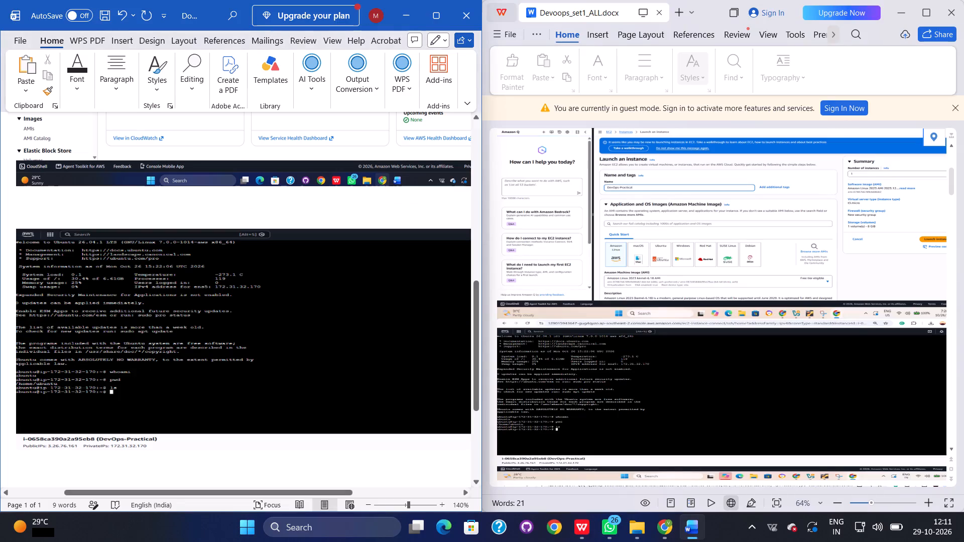
Close the Devoops_set1_ALL.docx reference document in WPS Office.
{"action": "left_click", "coordinate": [953, 3]}
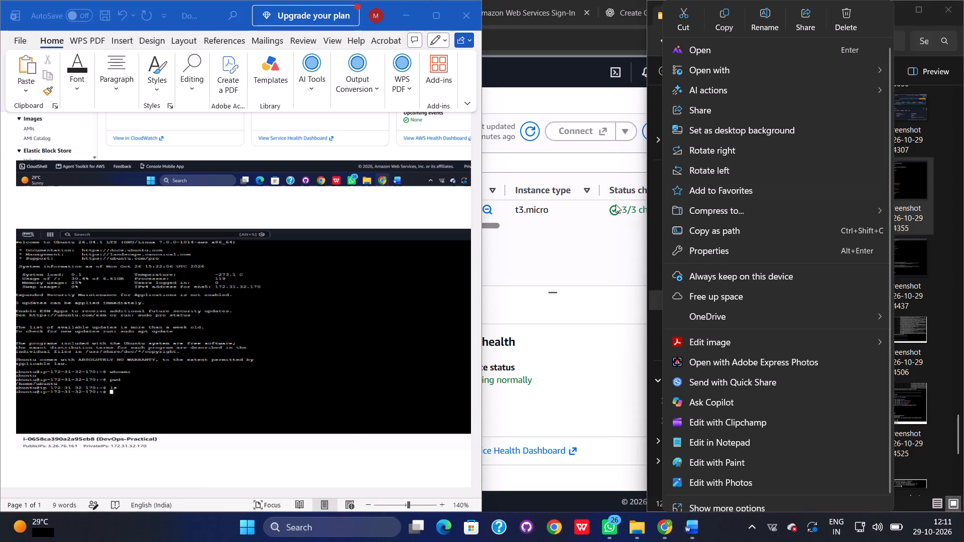
Return to the Word report with the pasted pictures and close it, discarding its unsaved changes.
{"action": "left_click", "coordinate": [579, 247]}
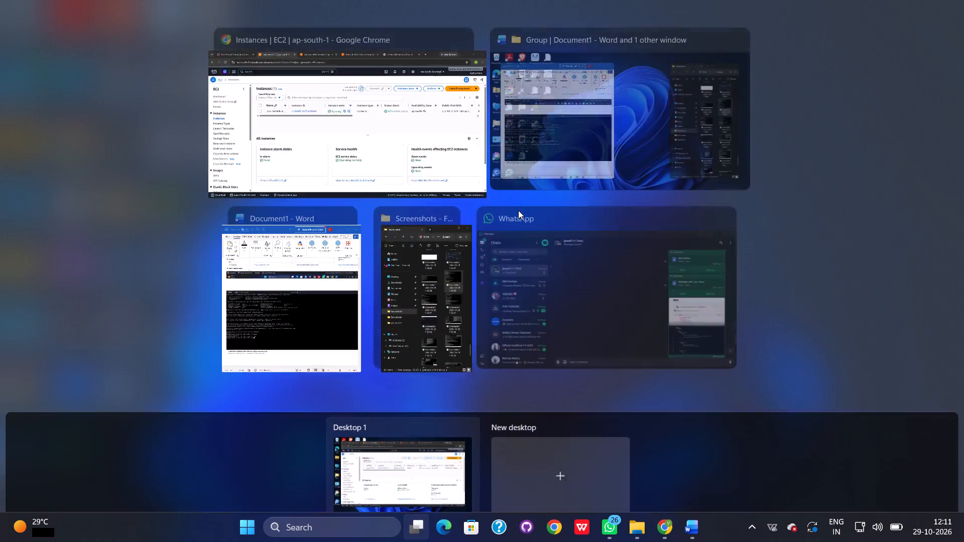
{"action": "left_click", "coordinate": [591, 115]}
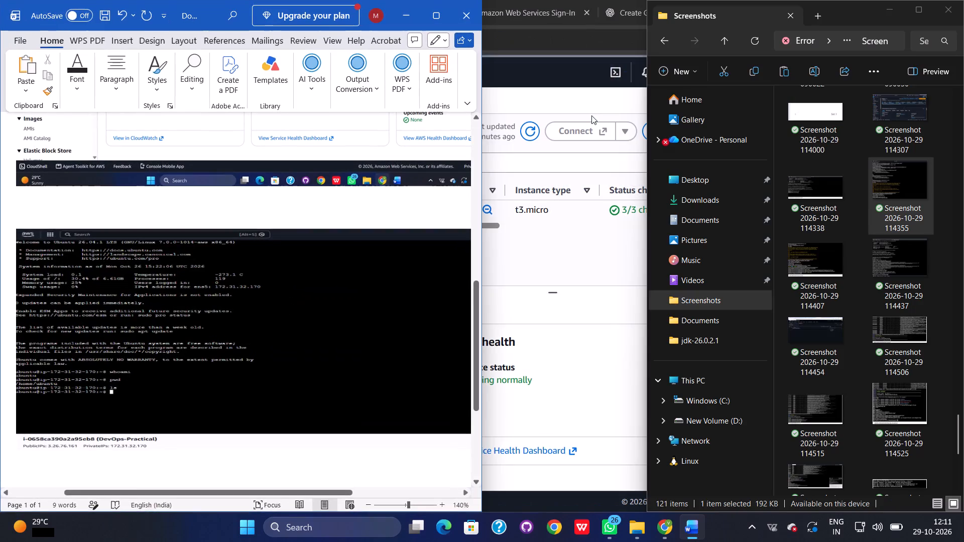
{"action": "left_click", "coordinate": [474, 10]}
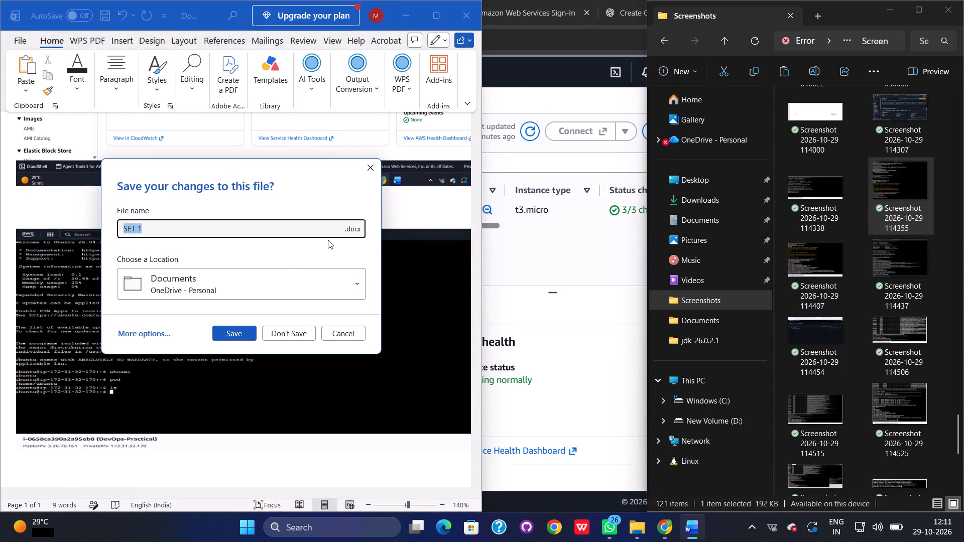
{"action": "left_click_drag", "start_coordinate": [434, 210], "coordinate": [284, 330]}
{"action": "left_click", "coordinate": [284, 330]}
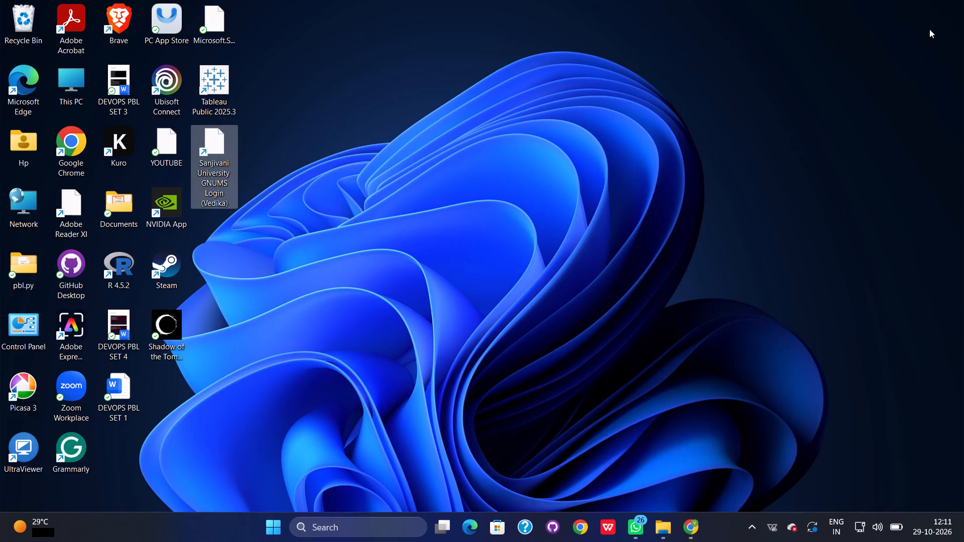
Find and launch Microsoft Word again, create a blank document and maximize its window.
{"action": "left_click", "coordinate": [374, 520]}
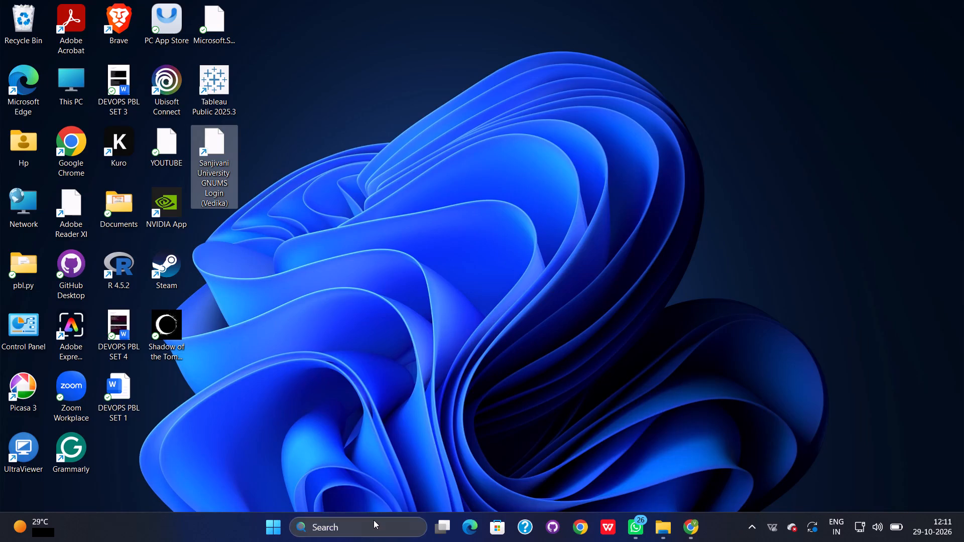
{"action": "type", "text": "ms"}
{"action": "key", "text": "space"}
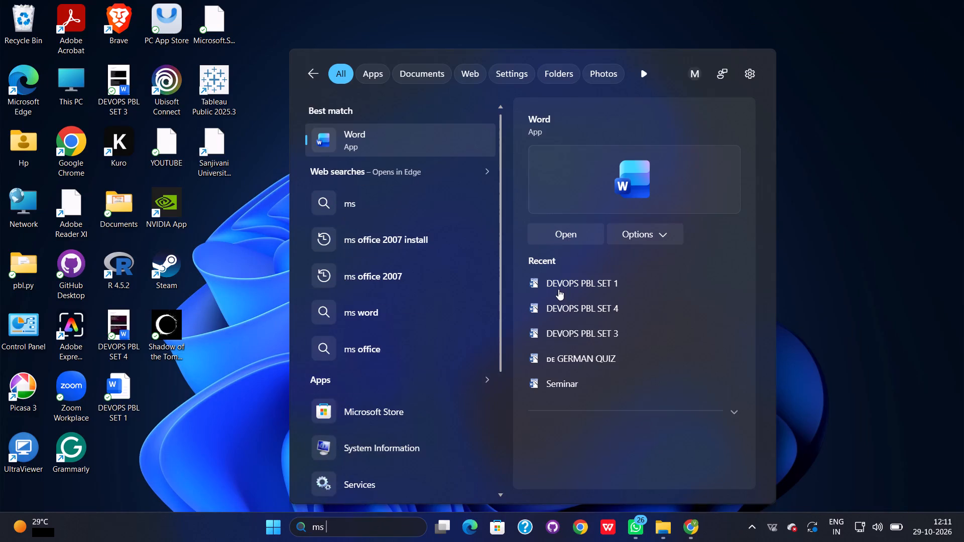
{"action": "left_click", "coordinate": [375, 148]}
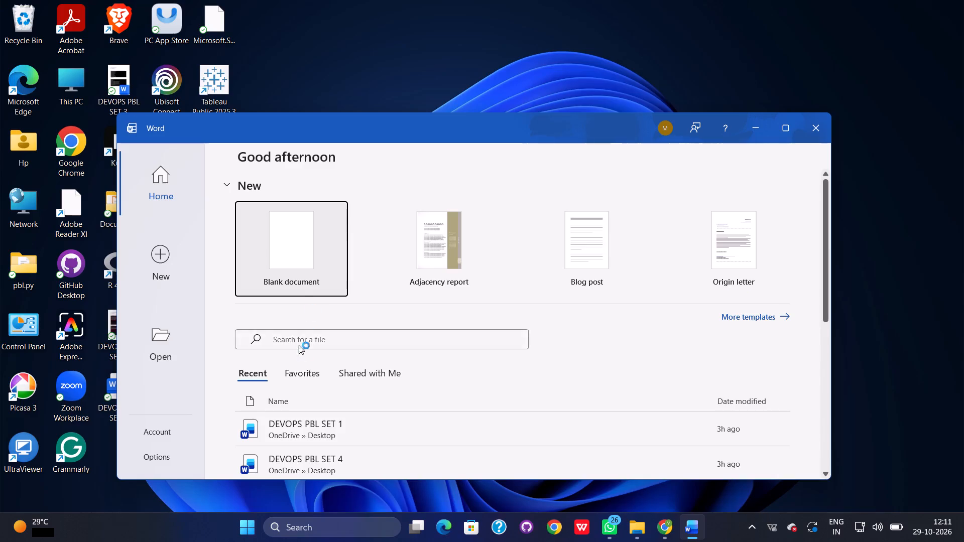
{"action": "left_click", "coordinate": [301, 282]}
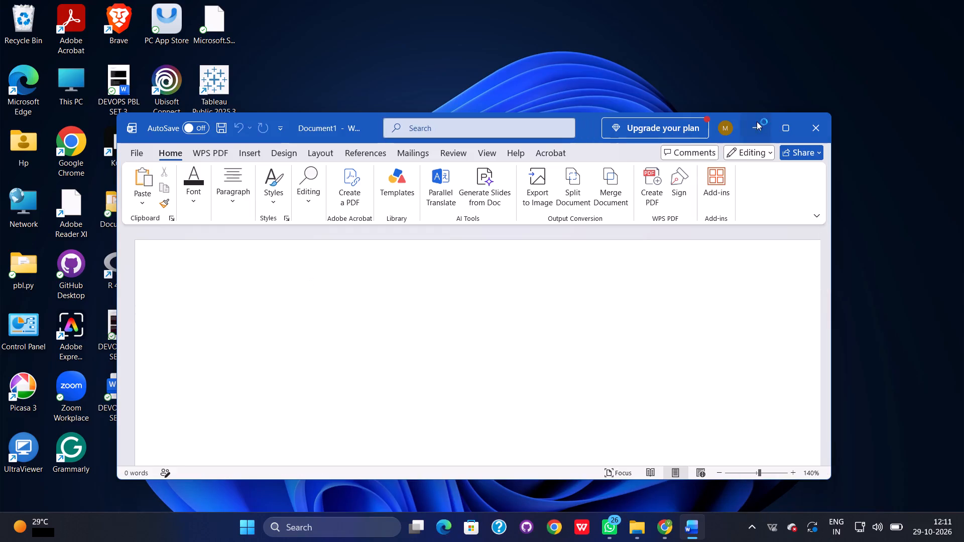
{"action": "left_click", "coordinate": [786, 120]}
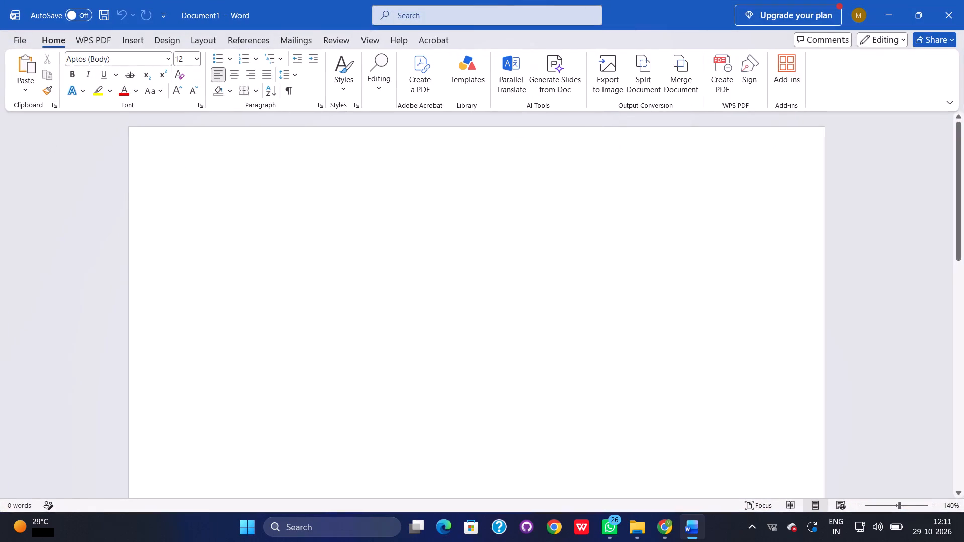
Save the blank document as Devops set 1 in the OneDrive Documents folder.
{"action": "key", "text": "ctrl+s"}
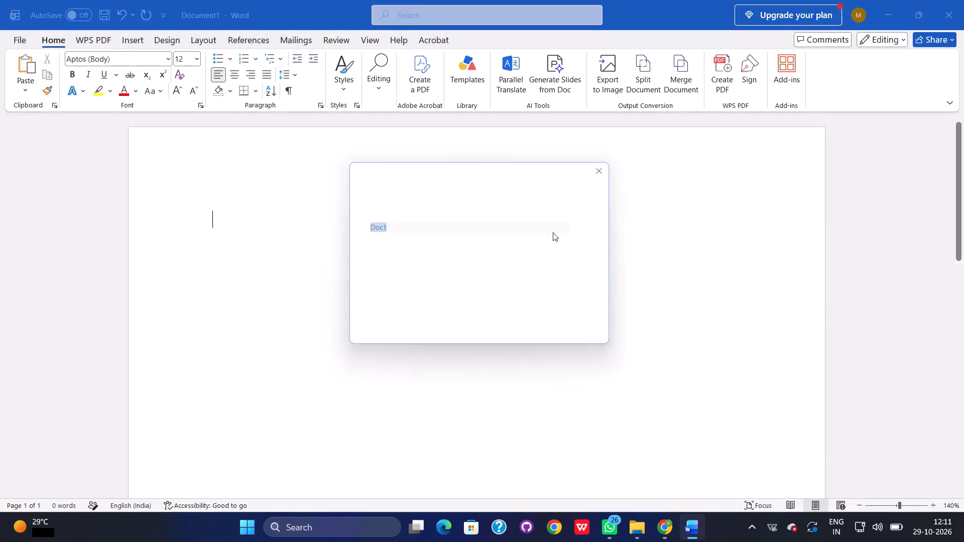
{"action": "key", "text": "BackSpace"}
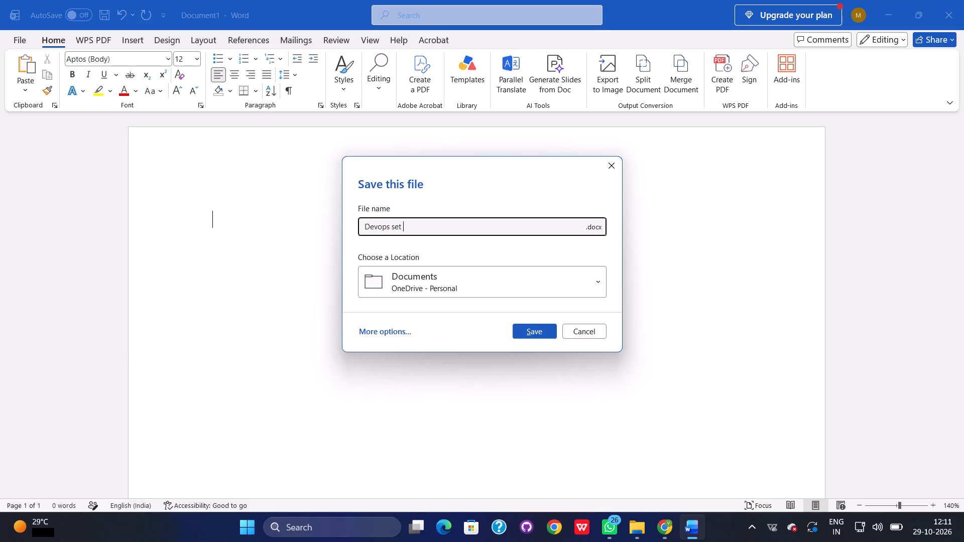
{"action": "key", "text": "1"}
{"action": "left_click", "coordinate": [536, 278]}
{"action": "left_click", "coordinate": [473, 354]}
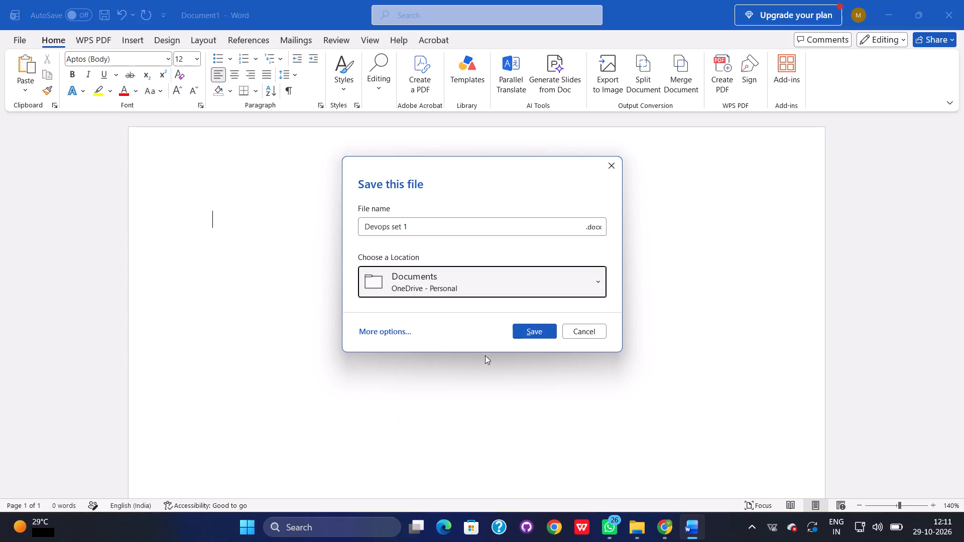
{"action": "left_click", "coordinate": [523, 326]}
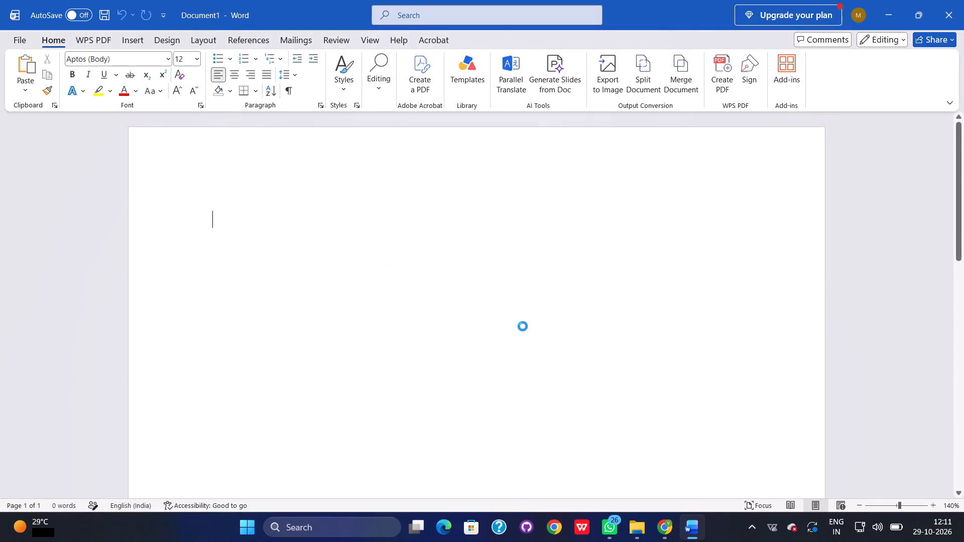
Enter the title SET 1 near the middle of the first line using leading spaces, and start a new line.
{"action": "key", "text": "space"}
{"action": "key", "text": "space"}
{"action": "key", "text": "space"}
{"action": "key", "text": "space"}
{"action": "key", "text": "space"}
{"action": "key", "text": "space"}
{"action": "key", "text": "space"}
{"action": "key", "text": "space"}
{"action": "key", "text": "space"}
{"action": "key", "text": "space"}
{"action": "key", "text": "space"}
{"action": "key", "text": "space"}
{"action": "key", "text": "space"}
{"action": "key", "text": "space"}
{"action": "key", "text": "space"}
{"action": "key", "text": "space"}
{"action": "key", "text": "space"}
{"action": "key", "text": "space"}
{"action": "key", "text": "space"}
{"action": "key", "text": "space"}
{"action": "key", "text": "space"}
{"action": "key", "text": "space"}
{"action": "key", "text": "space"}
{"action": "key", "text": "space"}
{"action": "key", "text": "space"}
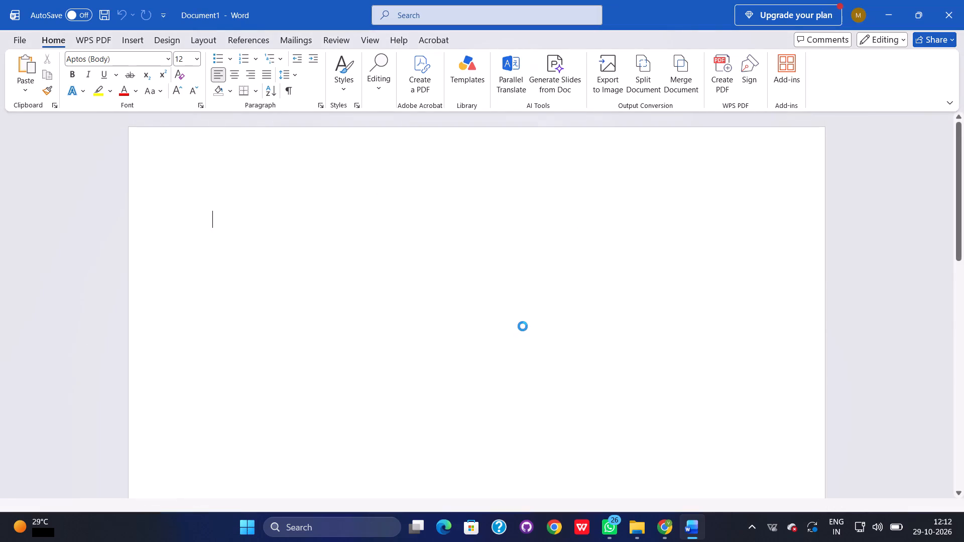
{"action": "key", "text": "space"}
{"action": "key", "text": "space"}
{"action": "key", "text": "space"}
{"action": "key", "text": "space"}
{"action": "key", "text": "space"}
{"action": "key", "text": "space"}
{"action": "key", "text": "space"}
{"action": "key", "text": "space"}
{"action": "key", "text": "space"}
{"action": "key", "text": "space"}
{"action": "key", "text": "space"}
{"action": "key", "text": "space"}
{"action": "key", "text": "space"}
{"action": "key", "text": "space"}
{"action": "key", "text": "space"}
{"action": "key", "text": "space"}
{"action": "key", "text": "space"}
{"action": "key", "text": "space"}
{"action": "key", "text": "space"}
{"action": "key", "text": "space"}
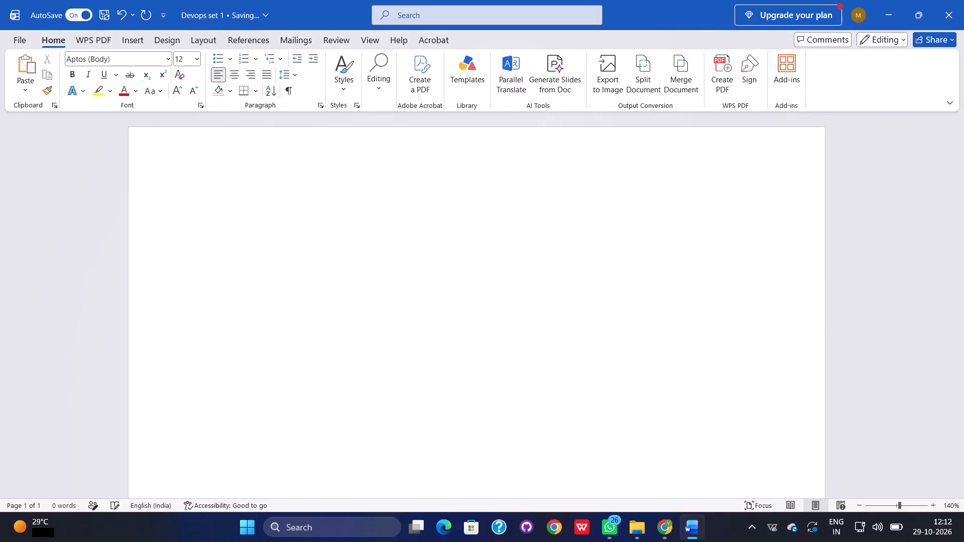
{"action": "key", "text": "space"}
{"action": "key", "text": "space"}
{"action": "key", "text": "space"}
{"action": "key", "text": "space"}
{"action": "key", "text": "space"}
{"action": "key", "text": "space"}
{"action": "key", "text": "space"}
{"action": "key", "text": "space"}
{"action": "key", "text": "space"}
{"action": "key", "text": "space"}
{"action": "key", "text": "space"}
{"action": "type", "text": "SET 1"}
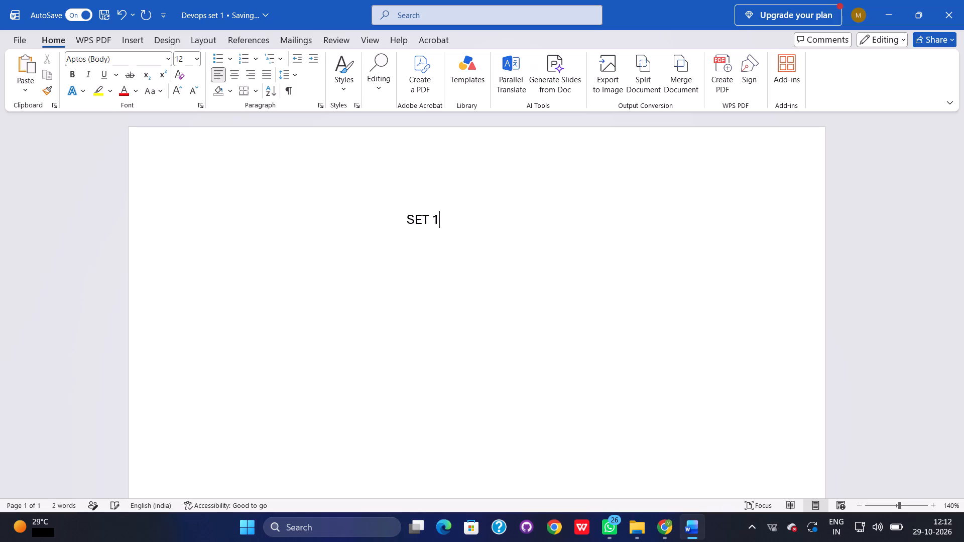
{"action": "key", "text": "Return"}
Enter the student's name and Prn on separate lines below the SET 1 title, leaving a blank line after them.
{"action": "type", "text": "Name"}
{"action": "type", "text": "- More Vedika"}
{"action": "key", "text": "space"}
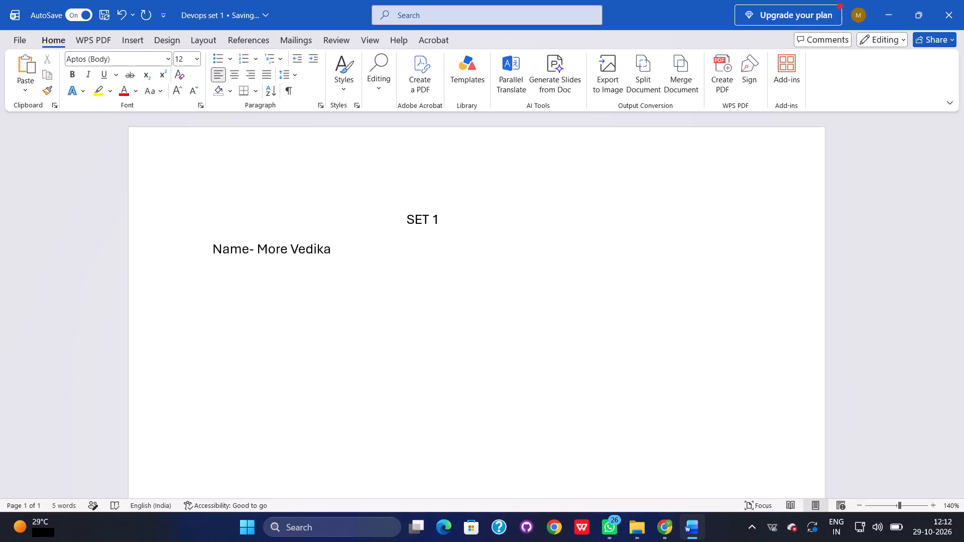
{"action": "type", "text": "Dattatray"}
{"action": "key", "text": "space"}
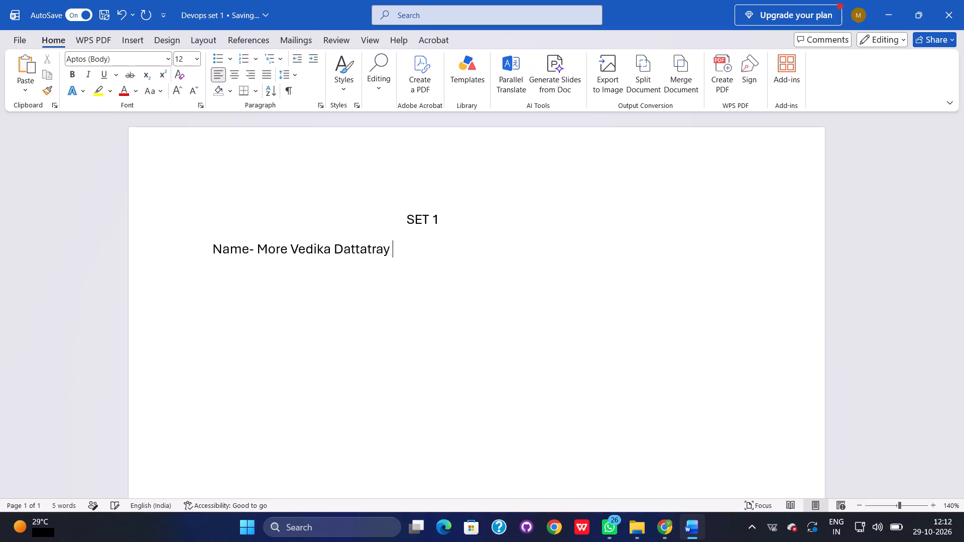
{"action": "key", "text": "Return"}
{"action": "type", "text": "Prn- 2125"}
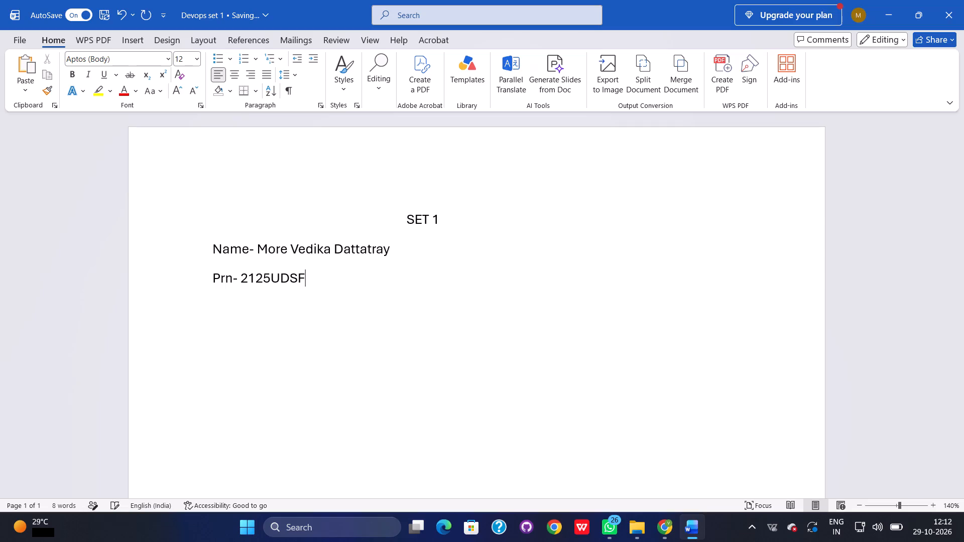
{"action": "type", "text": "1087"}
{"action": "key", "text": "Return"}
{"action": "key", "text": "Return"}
Add the question label Q.1) below the student details and start a new line.
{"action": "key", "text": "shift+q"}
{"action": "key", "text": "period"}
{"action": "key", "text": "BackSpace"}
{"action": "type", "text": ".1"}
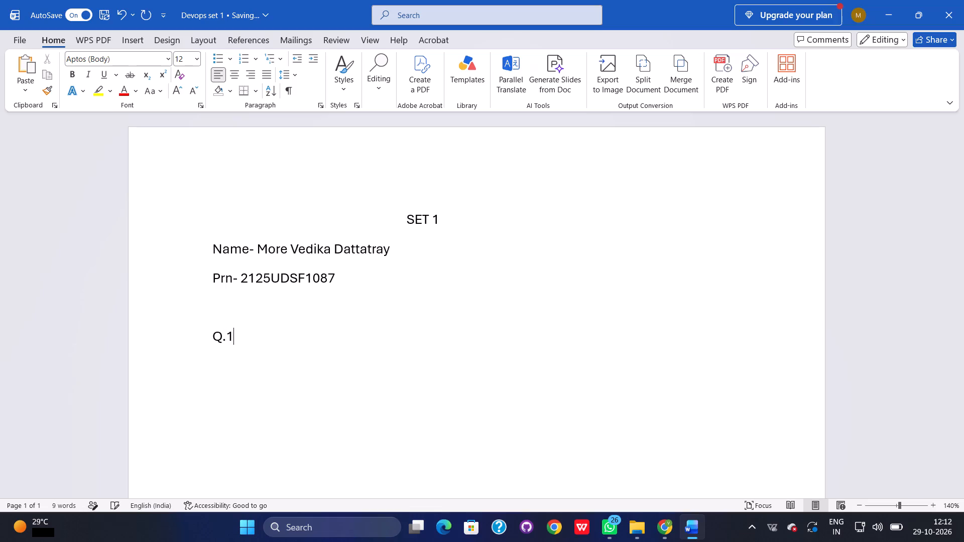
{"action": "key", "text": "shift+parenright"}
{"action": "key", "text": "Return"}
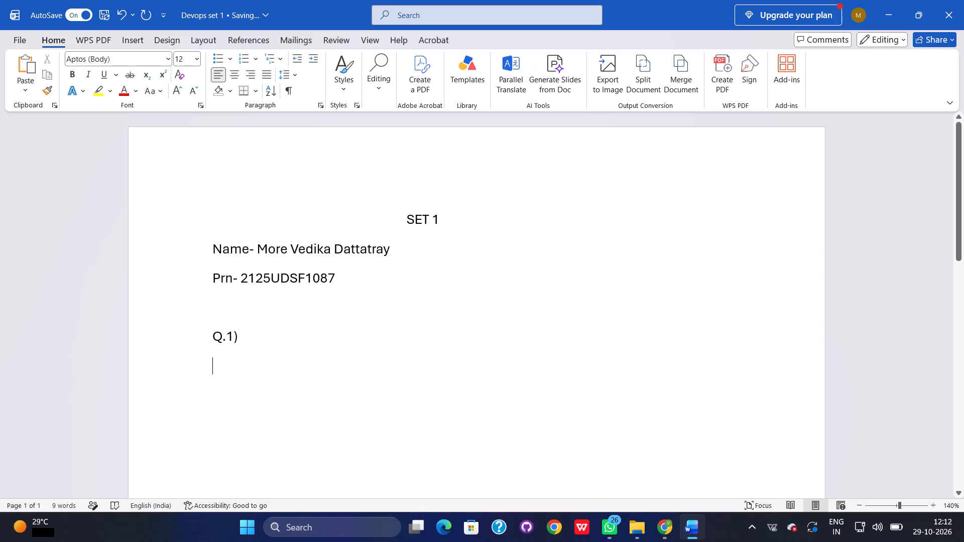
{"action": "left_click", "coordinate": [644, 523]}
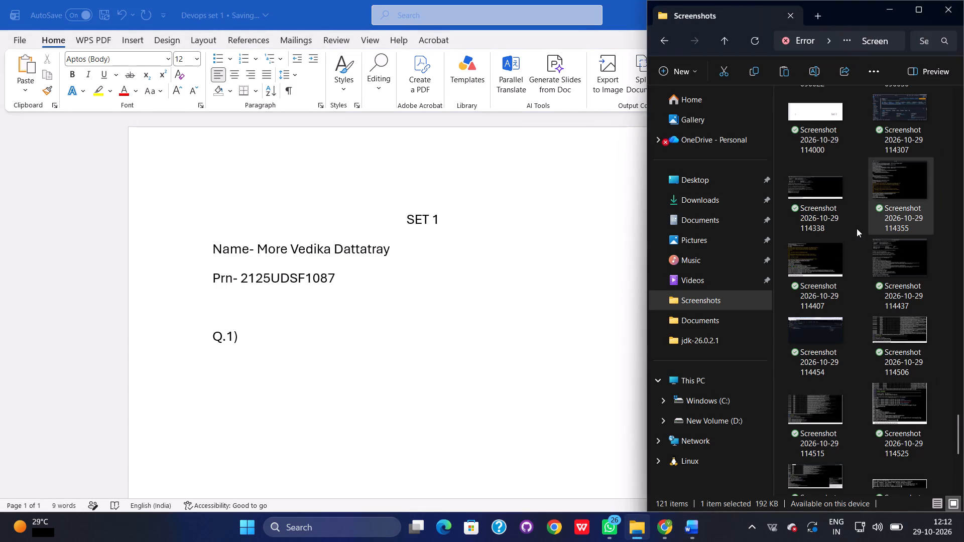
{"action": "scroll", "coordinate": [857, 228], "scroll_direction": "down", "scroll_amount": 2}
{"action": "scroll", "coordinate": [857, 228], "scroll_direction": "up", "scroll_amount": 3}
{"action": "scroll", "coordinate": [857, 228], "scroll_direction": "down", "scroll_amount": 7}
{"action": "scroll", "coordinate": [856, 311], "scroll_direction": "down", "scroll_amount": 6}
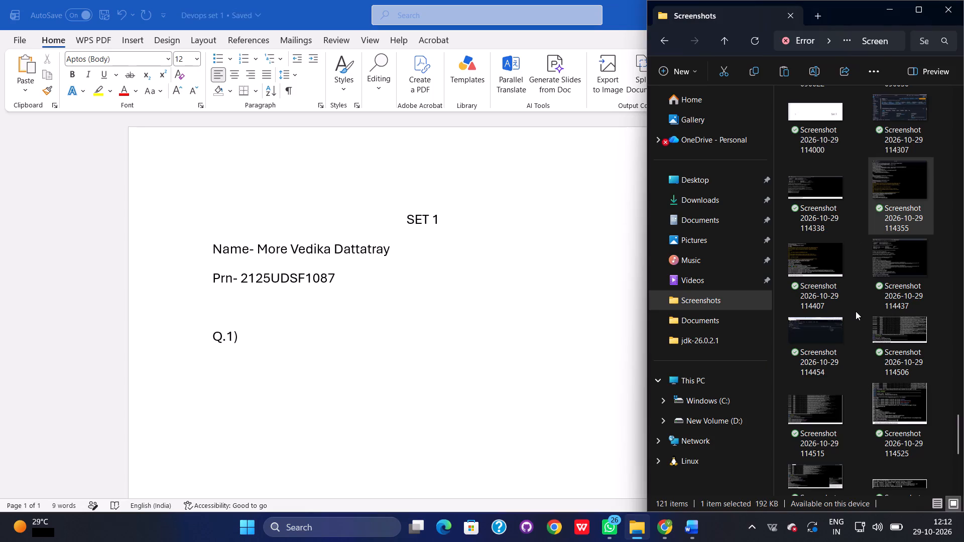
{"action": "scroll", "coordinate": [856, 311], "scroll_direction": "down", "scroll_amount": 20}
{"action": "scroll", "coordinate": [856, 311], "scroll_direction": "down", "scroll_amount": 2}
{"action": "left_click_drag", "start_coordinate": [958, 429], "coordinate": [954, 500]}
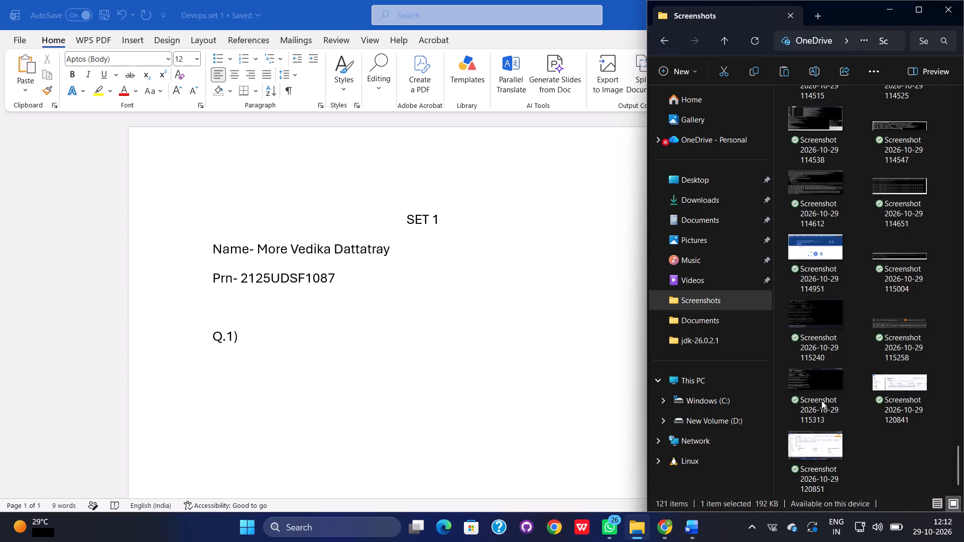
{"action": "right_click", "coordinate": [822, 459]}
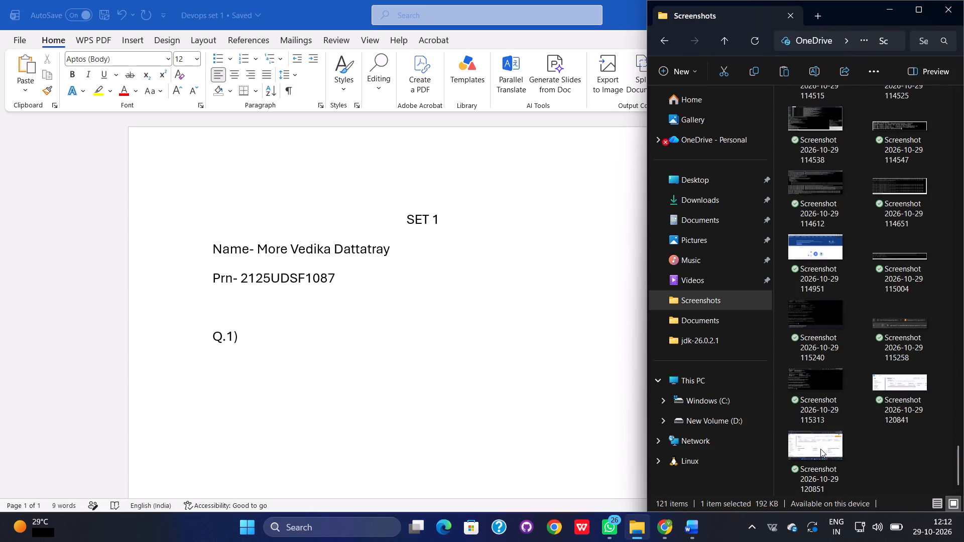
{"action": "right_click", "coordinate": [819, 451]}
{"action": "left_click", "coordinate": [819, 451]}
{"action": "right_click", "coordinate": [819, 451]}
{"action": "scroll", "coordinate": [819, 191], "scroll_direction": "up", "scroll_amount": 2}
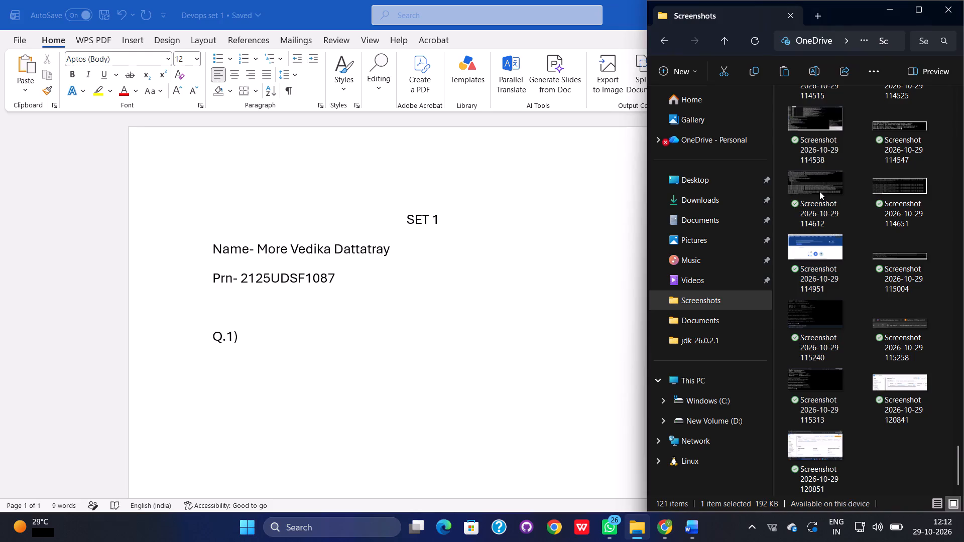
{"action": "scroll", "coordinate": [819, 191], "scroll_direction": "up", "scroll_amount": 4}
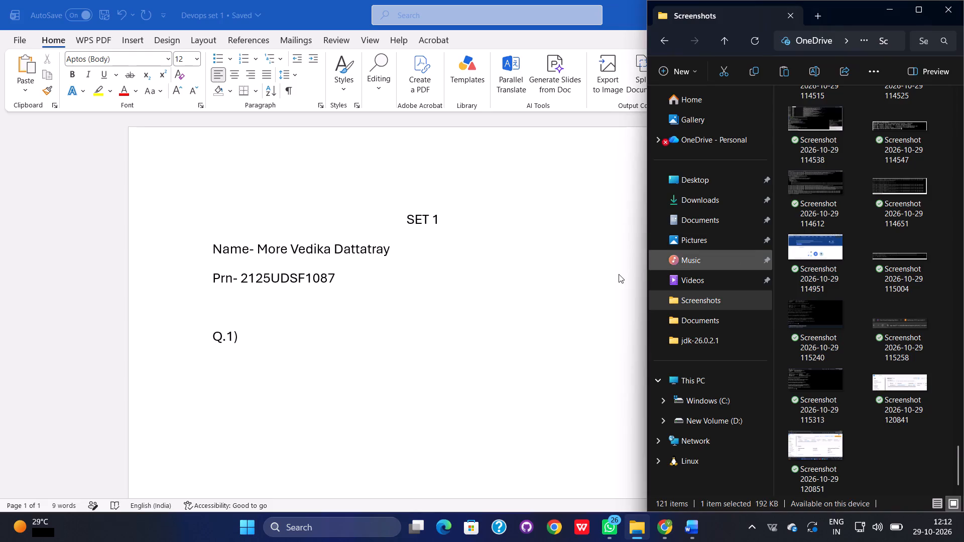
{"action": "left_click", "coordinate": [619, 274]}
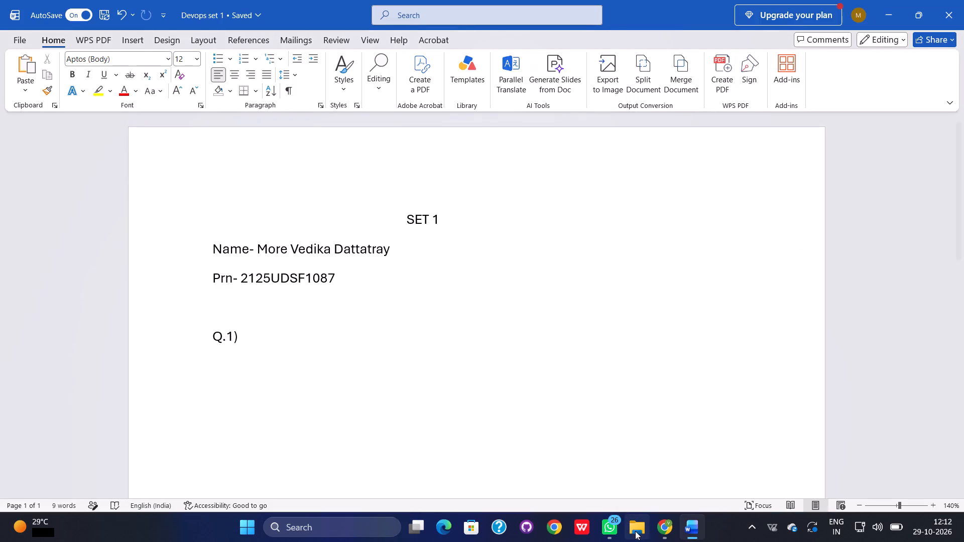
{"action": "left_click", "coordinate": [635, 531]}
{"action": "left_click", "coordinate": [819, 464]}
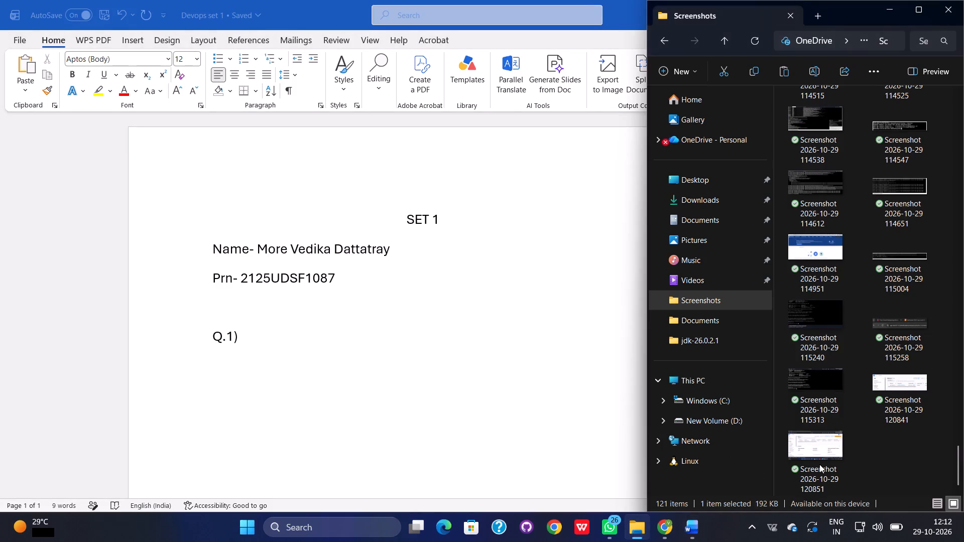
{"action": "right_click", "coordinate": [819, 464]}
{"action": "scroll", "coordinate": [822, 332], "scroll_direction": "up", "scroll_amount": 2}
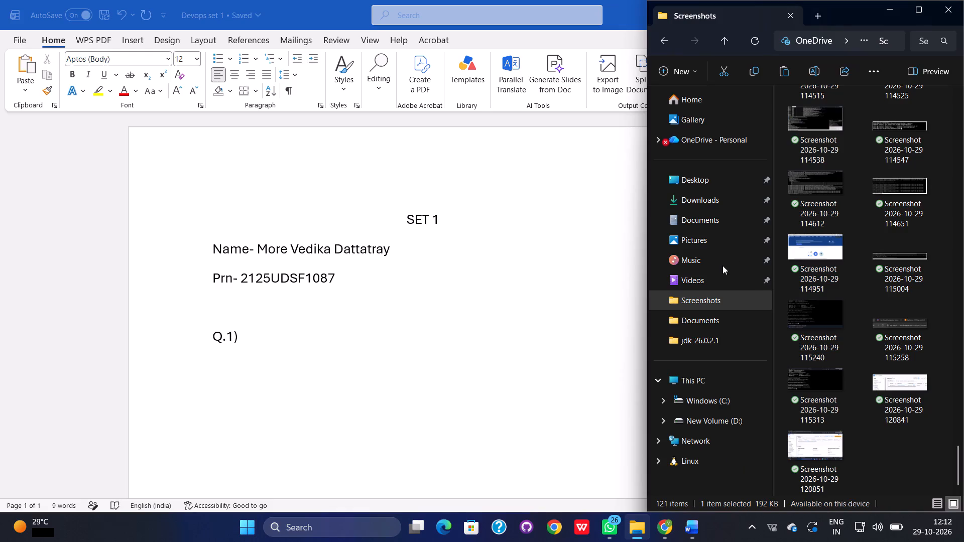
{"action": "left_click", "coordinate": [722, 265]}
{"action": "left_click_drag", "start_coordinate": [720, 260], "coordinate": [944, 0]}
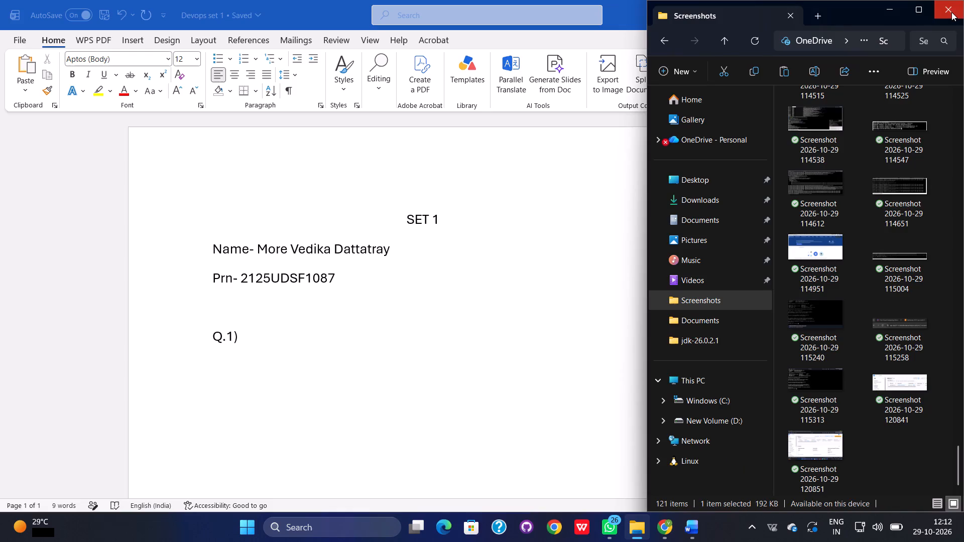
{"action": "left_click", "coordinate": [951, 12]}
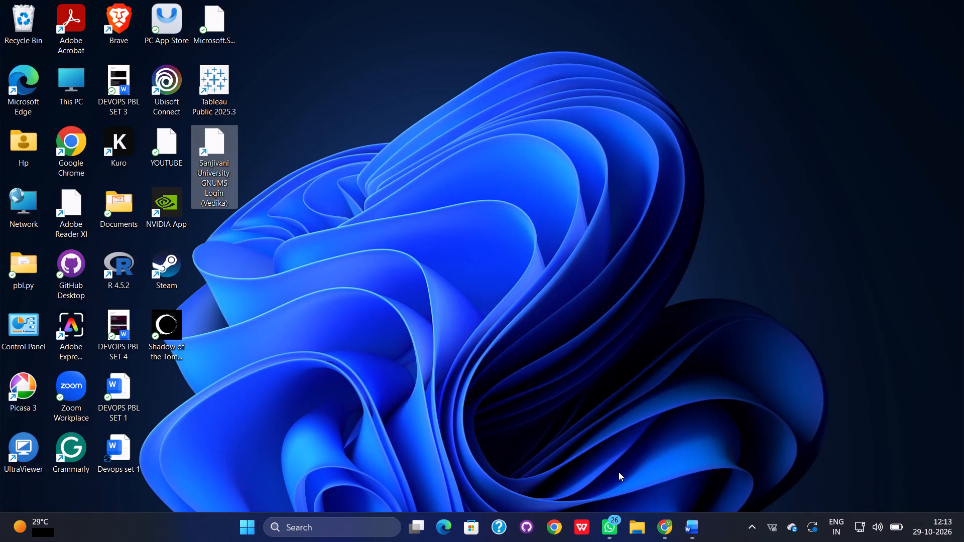
Open the Screenshots folder in a new File Explorer window and arrange it beside the Word report, giving Word the wider share.
{"action": "left_click", "coordinate": [631, 520]}
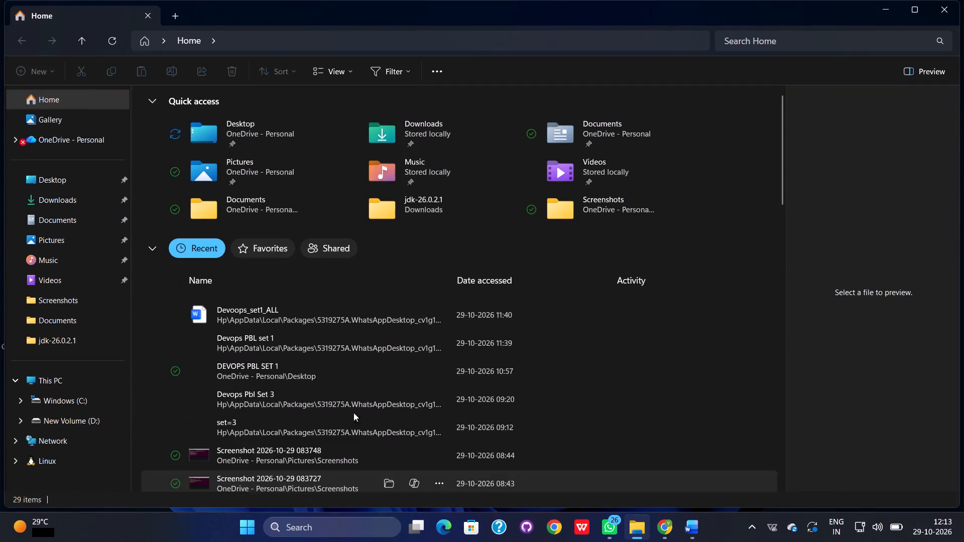
{"action": "left_click", "coordinate": [111, 302]}
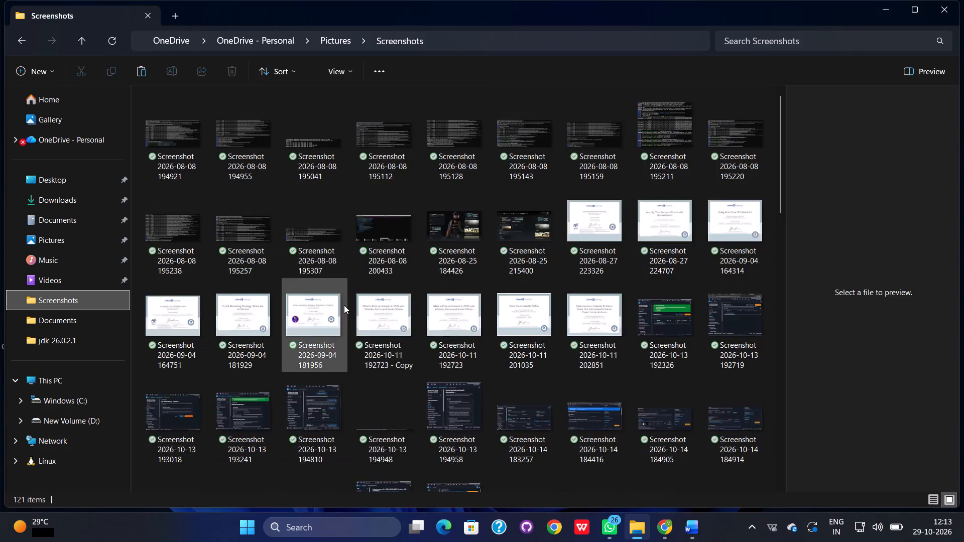
{"action": "scroll", "coordinate": [344, 305], "scroll_direction": "down", "scroll_amount": 14}
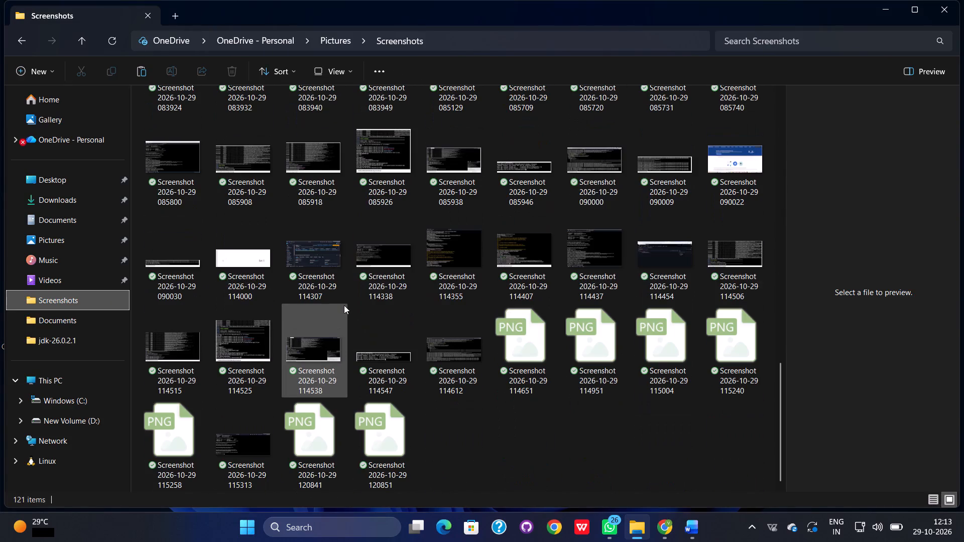
{"action": "scroll", "coordinate": [344, 305], "scroll_direction": "right", "scroll_amount": 4}
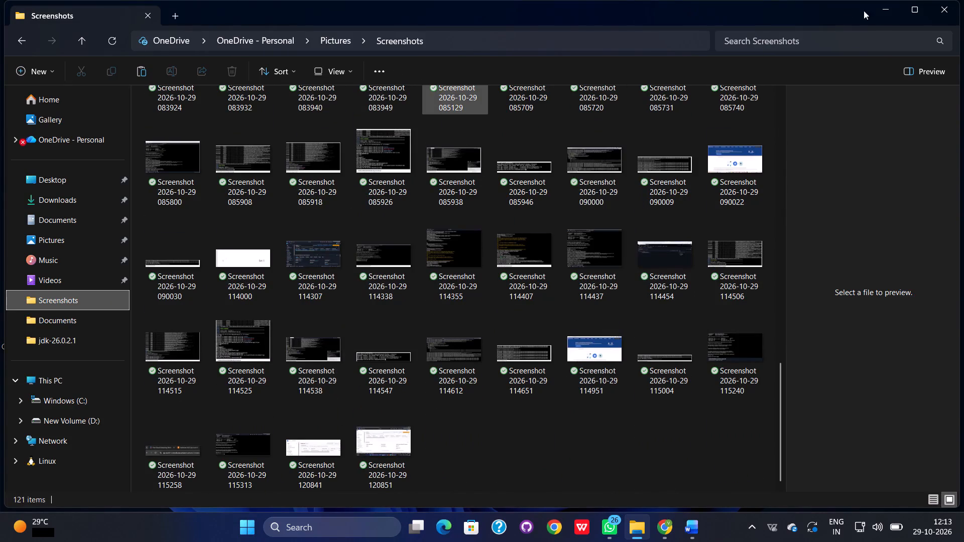
{"action": "left_click", "coordinate": [877, 37]}
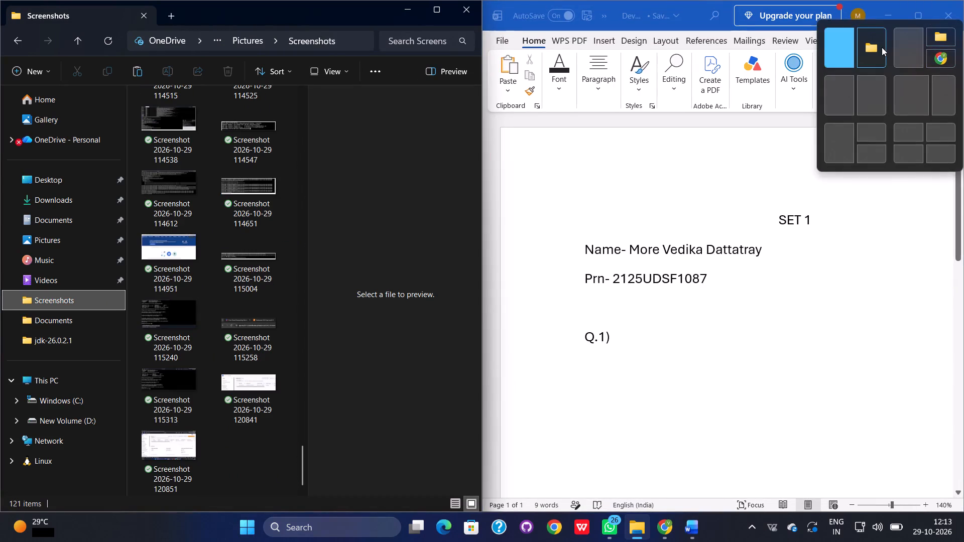
{"action": "left_click", "coordinate": [882, 47]}
{"action": "scroll", "coordinate": [700, 251], "scroll_direction": "down", "scroll_amount": 1}
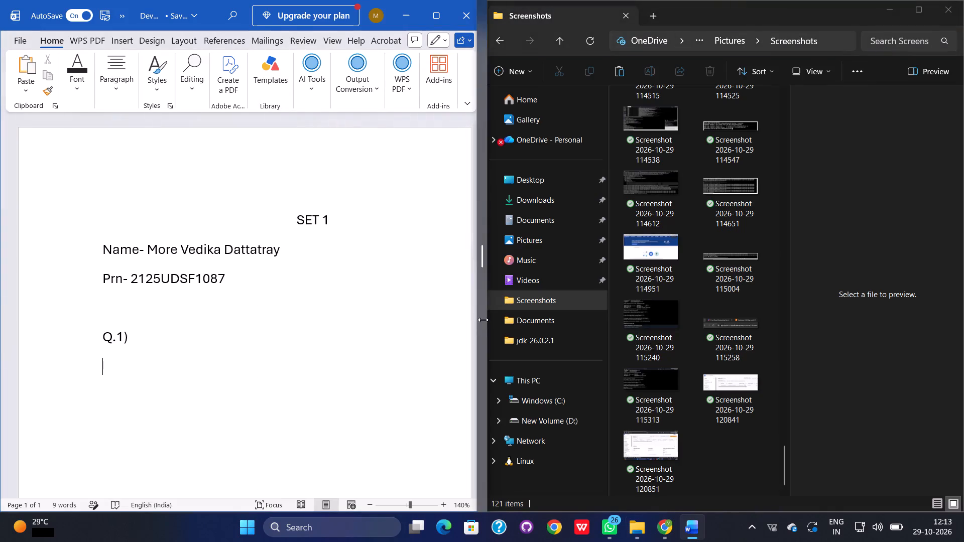
{"action": "left_click_drag", "start_coordinate": [483, 320], "coordinate": [600, 312]}
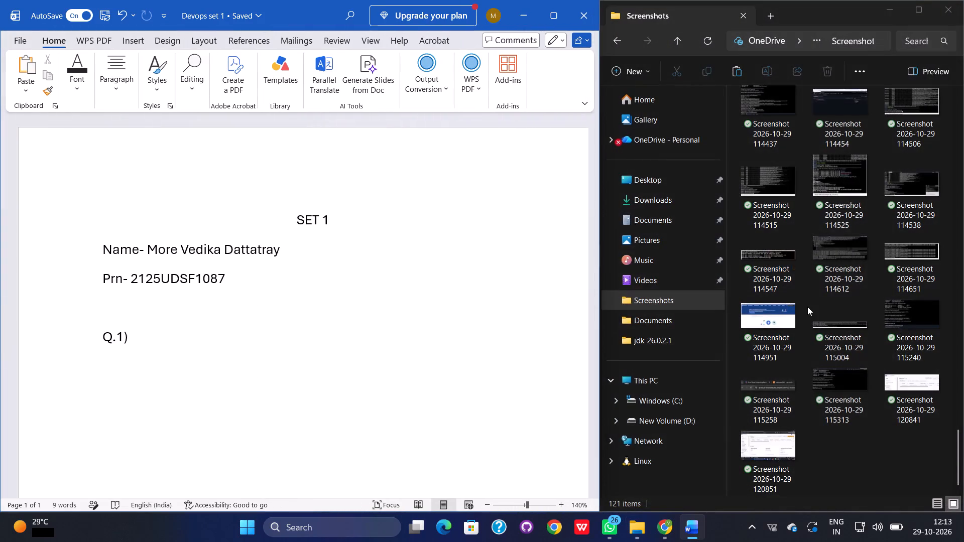
{"action": "scroll", "coordinate": [807, 307], "scroll_direction": "down", "scroll_amount": 2}
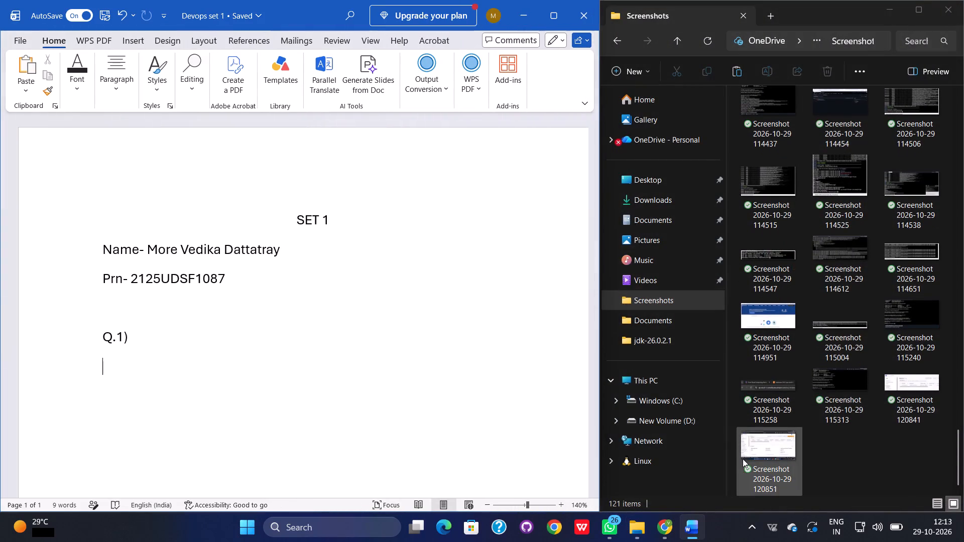
{"action": "right_click", "coordinate": [743, 459]}
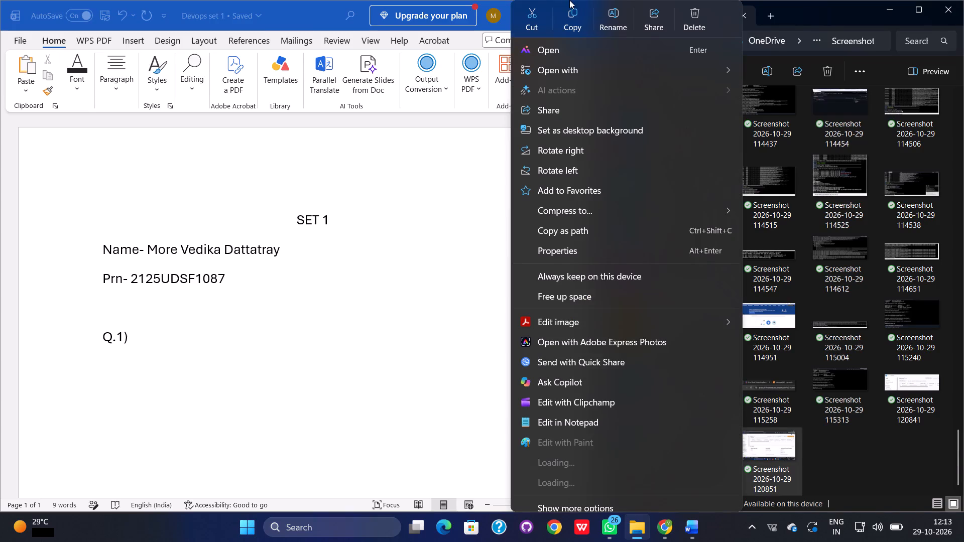
{"action": "left_click", "coordinate": [570, 17]}
{"action": "left_click", "coordinate": [133, 364]}
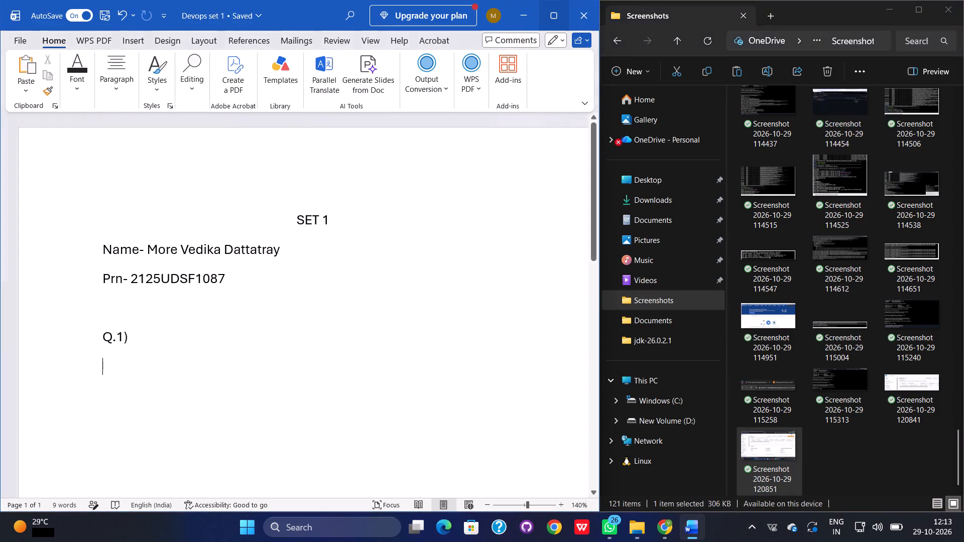
{"action": "key", "text": "ctrl+v"}
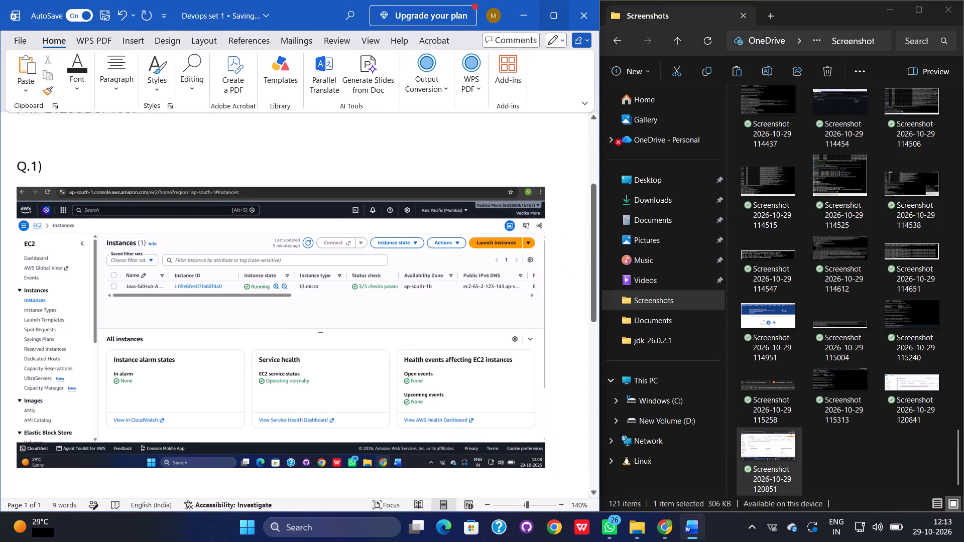
{"action": "scroll", "coordinate": [188, 361], "scroll_direction": "down", "scroll_amount": 1}
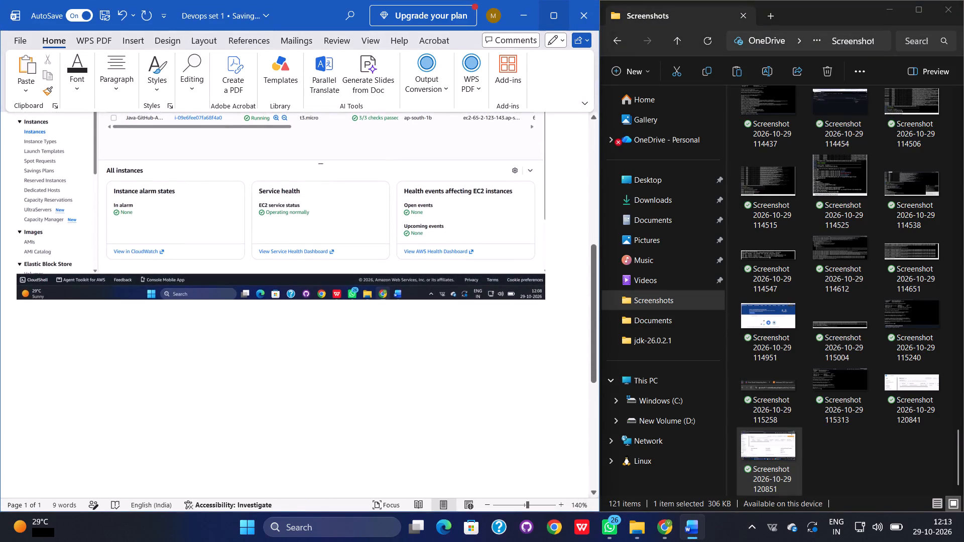
{"action": "scroll", "coordinate": [841, 376], "scroll_direction": "up", "scroll_amount": 1}
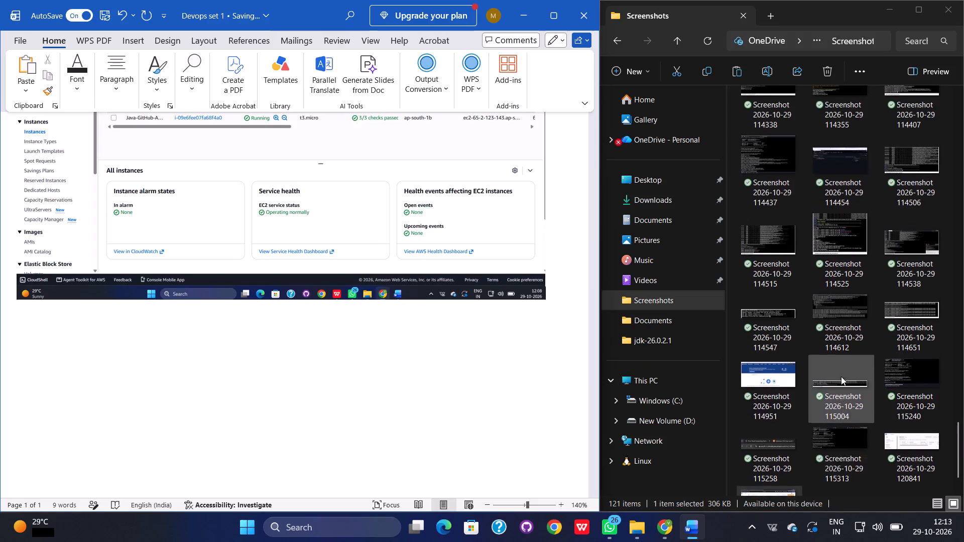
{"action": "scroll", "coordinate": [841, 376], "scroll_direction": "up", "scroll_amount": 1}
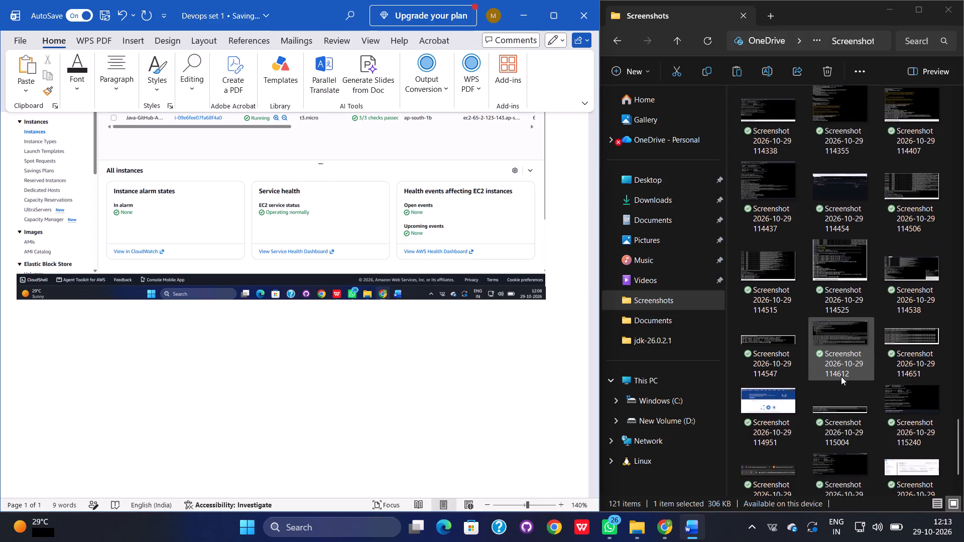
{"action": "scroll", "coordinate": [864, 301], "scroll_direction": "up", "scroll_amount": 2}
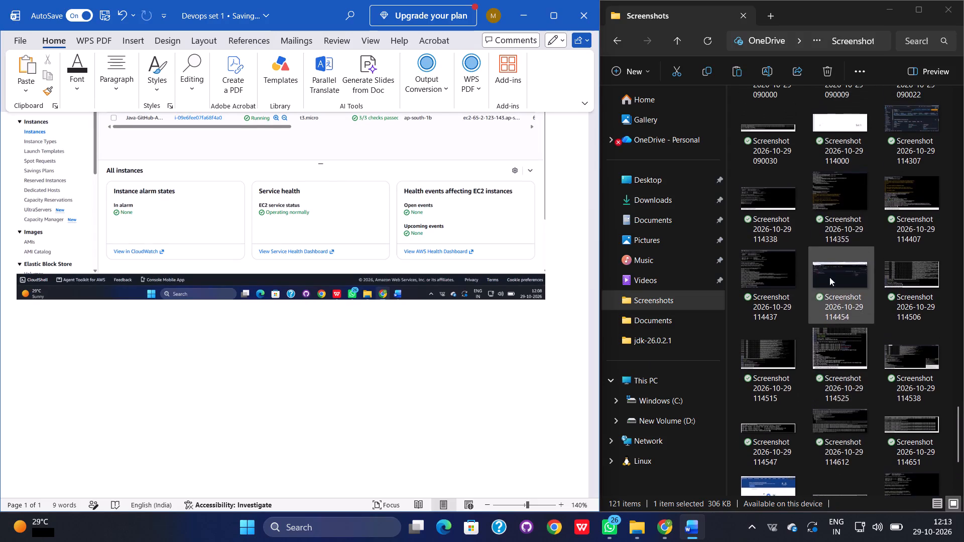
{"action": "right_click", "coordinate": [778, 216]}
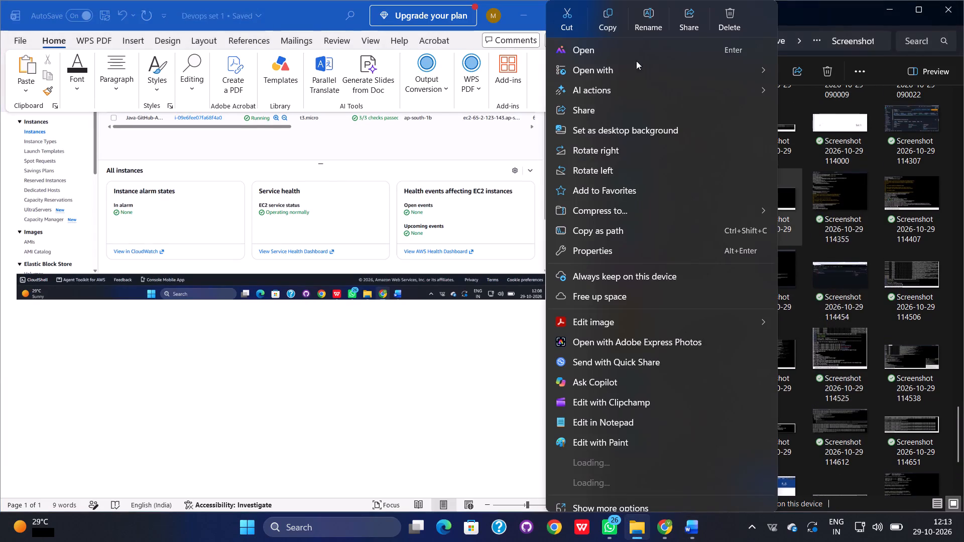
{"action": "left_click", "coordinate": [610, 18]}
{"action": "left_click", "coordinate": [343, 392]}
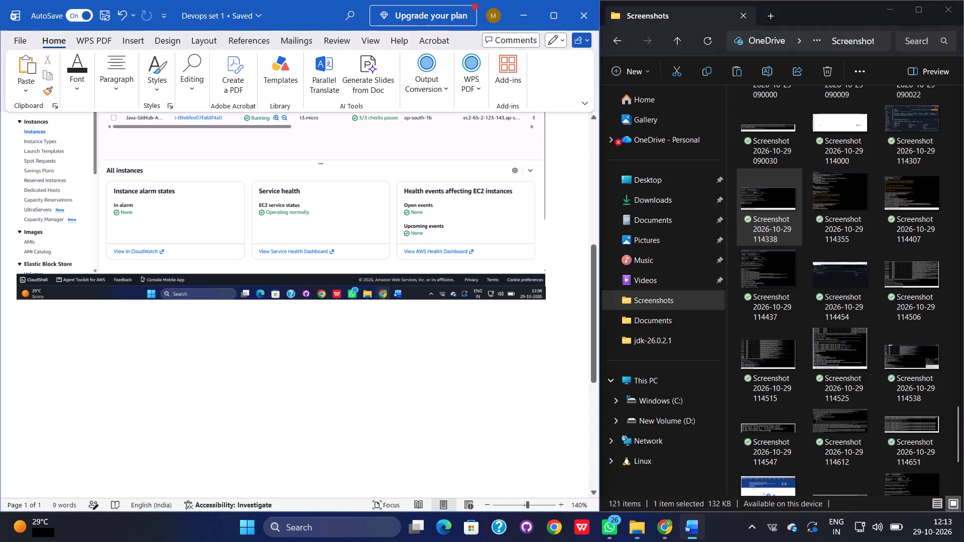
{"action": "key", "text": "Return"}
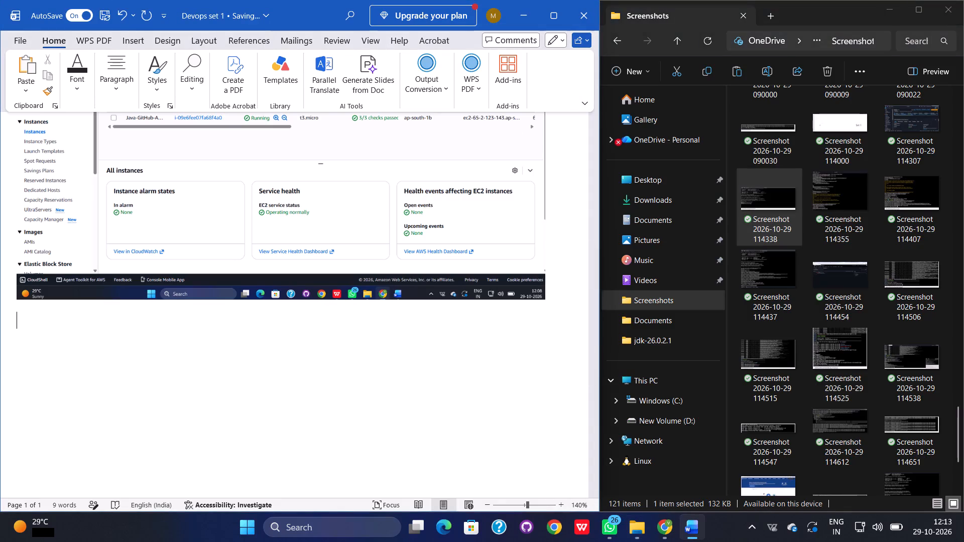
{"action": "key", "text": "ctrl+v"}
{"action": "scroll", "coordinate": [307, 367], "scroll_direction": "down", "scroll_amount": 2}
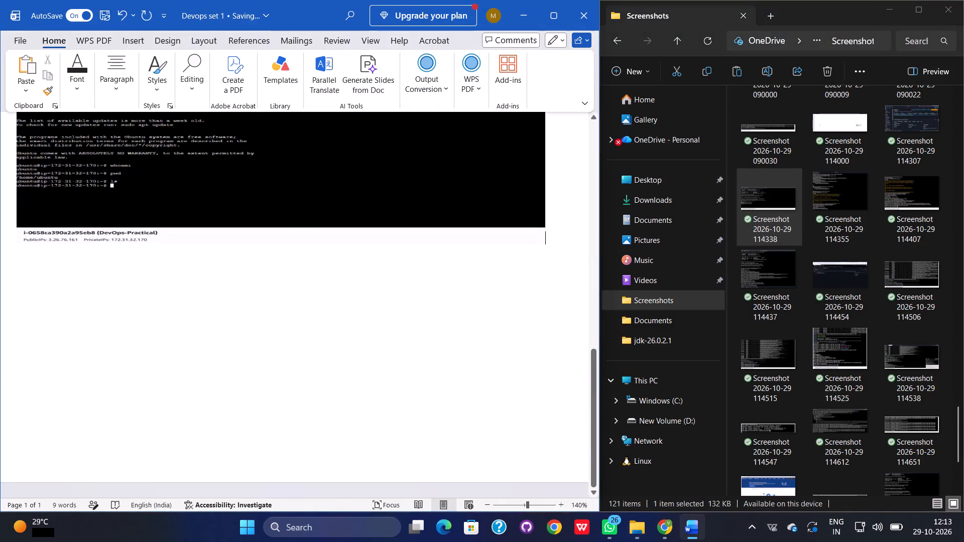
{"action": "scroll", "coordinate": [307, 367], "scroll_direction": "down", "scroll_amount": 1}
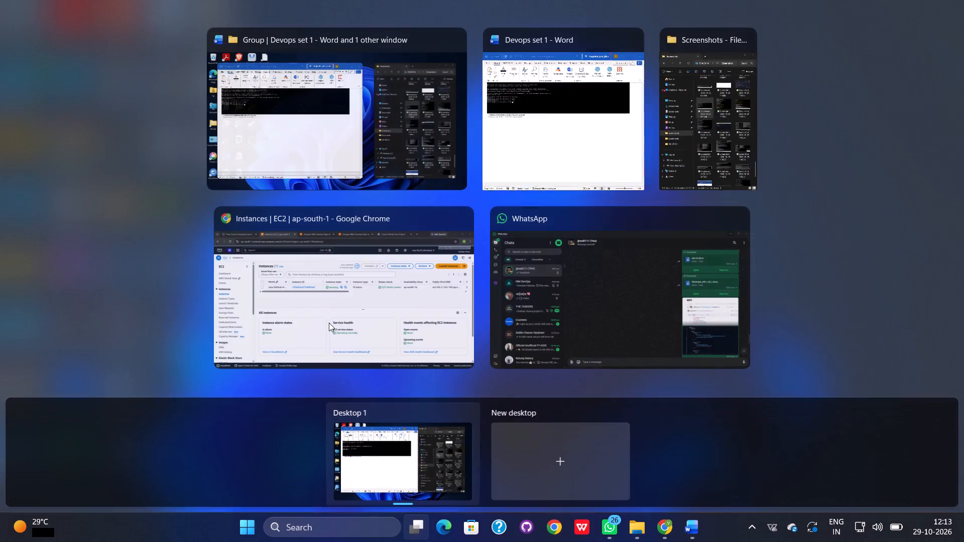
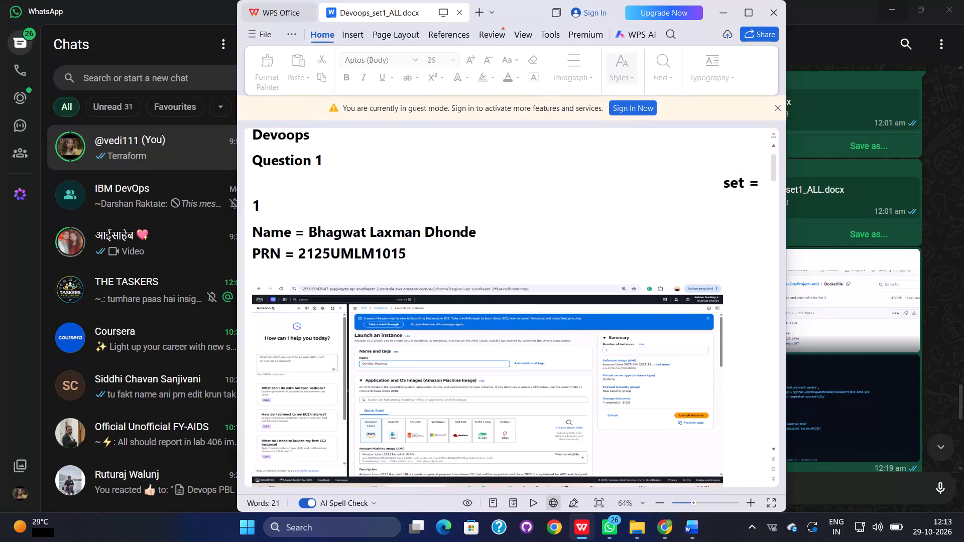
{"action": "left_click", "coordinate": [745, 9]}
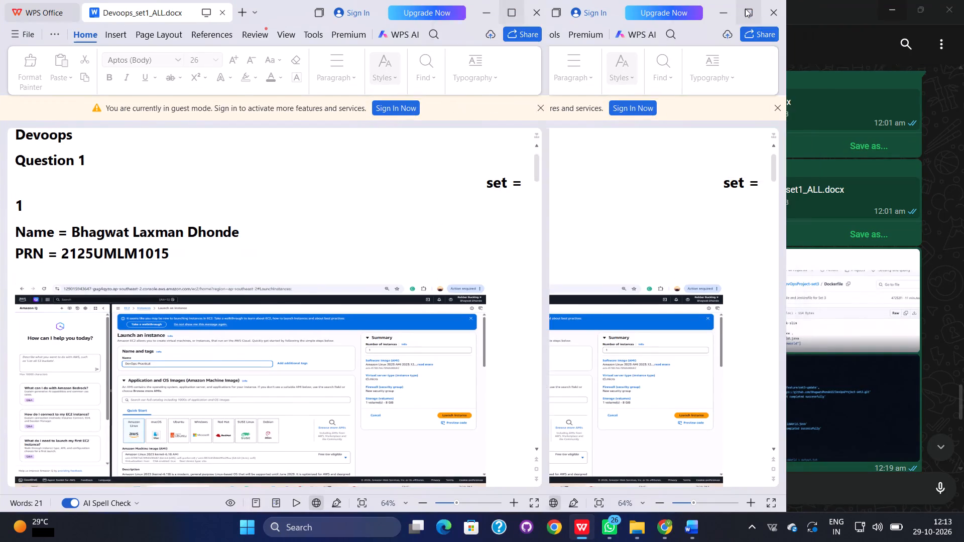
{"action": "scroll", "coordinate": [486, 298], "scroll_direction": "down", "scroll_amount": 7}
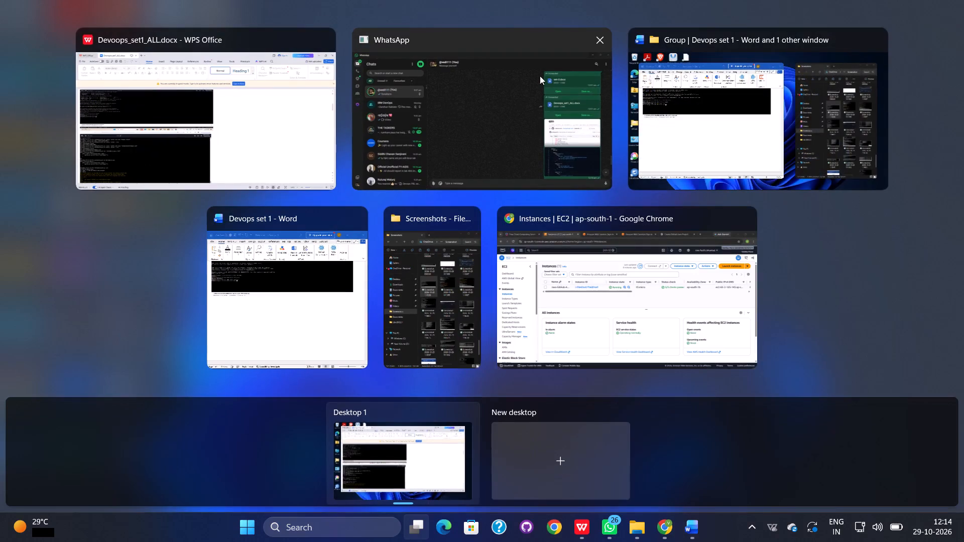
{"action": "left_click", "coordinate": [694, 134]}
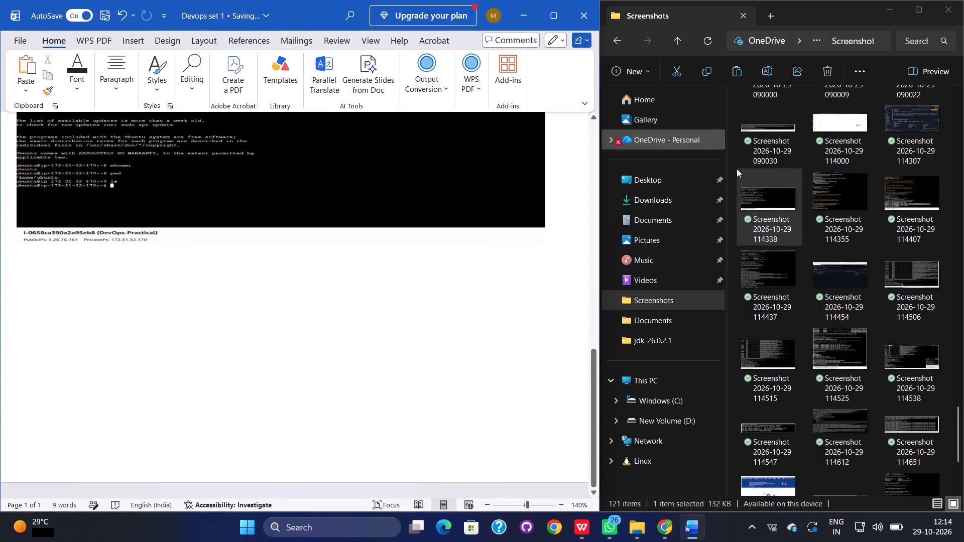
{"action": "right_click", "coordinate": [837, 209]}
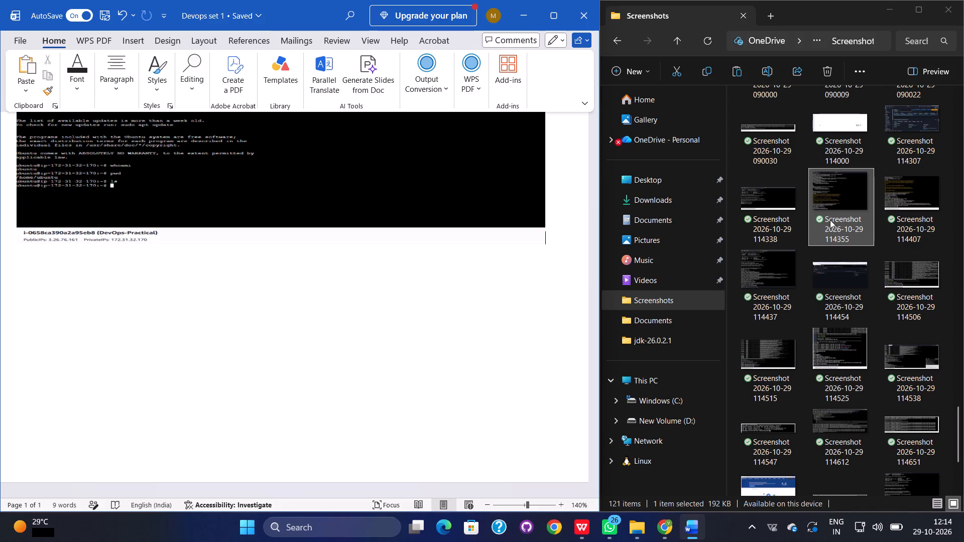
{"action": "right_click", "coordinate": [830, 220]}
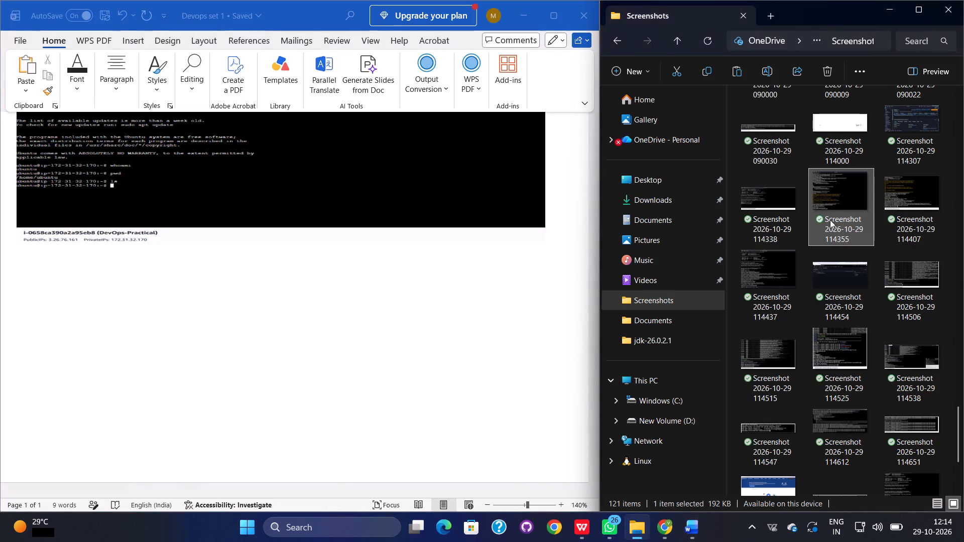
{"action": "left_click", "coordinate": [659, 20]}
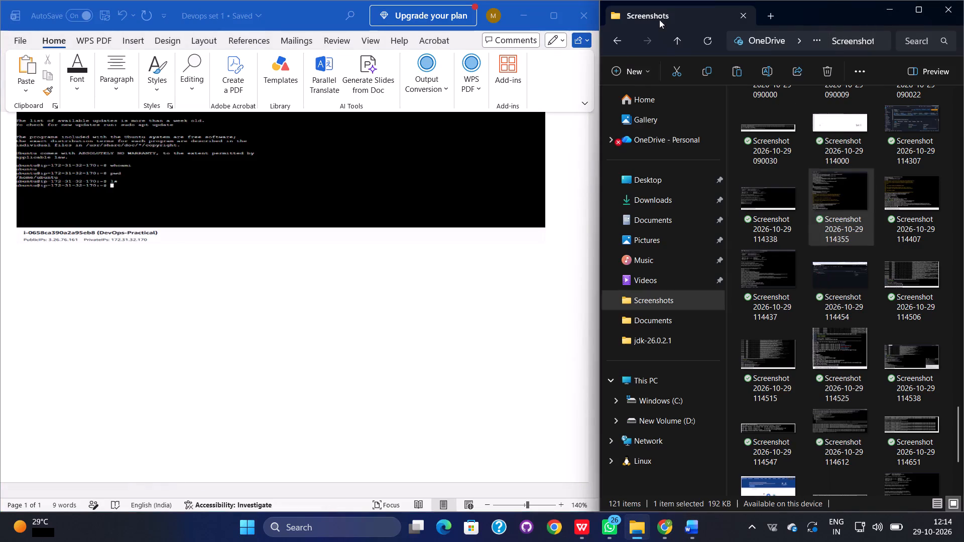
{"action": "left_click", "coordinate": [203, 359]}
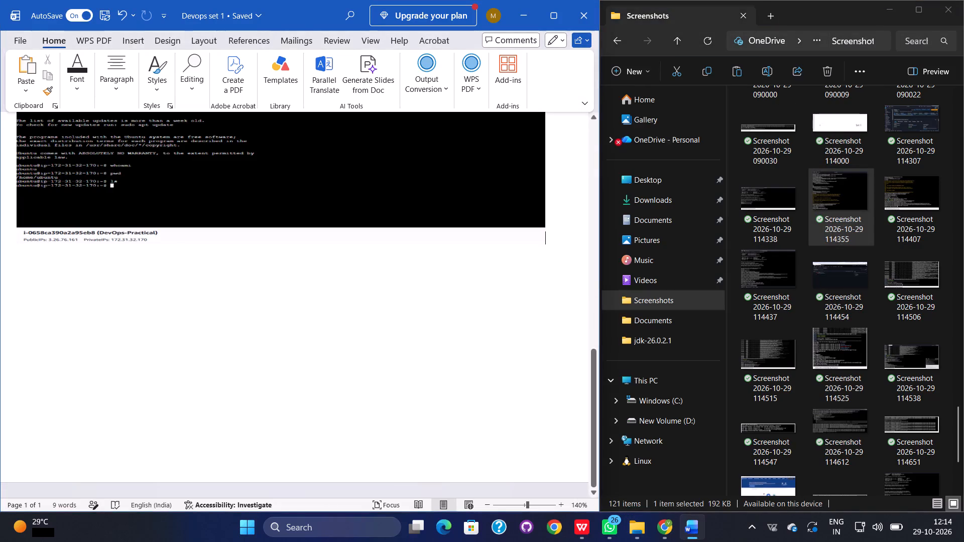
{"action": "key", "text": "Return"}
{"action": "key", "text": "ctrl+v"}
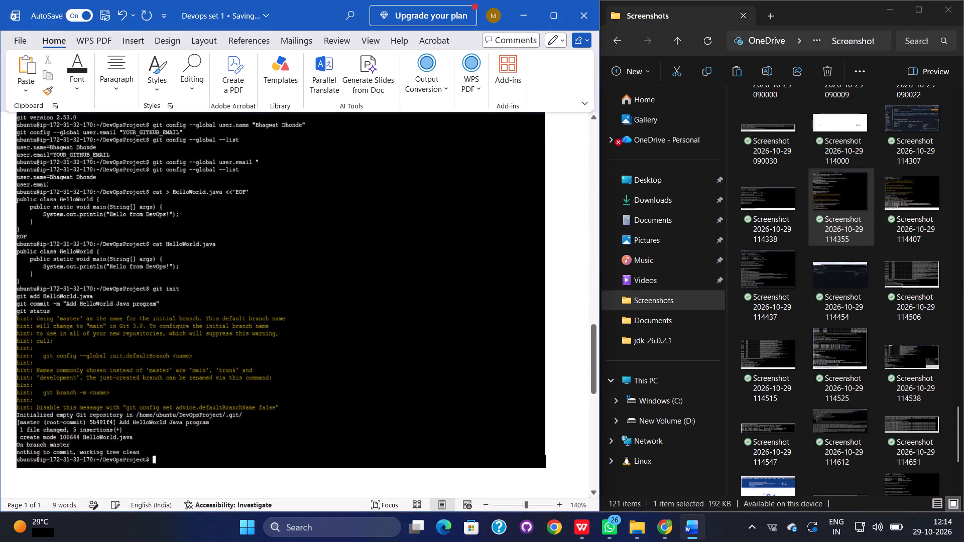
{"action": "scroll", "coordinate": [196, 338], "scroll_direction": "down", "scroll_amount": 1}
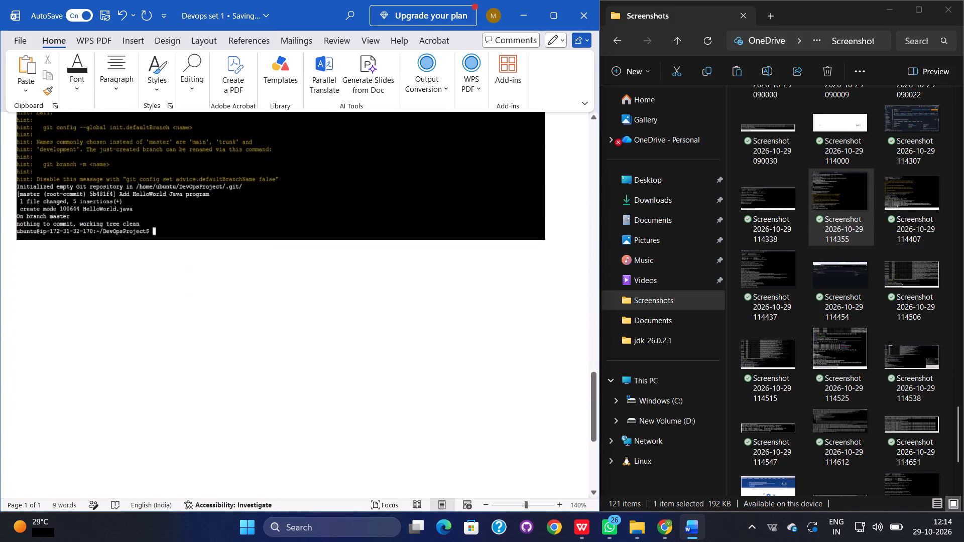
{"action": "scroll", "coordinate": [196, 338], "scroll_direction": "down", "scroll_amount": 1}
{"action": "right_click", "coordinate": [901, 199]}
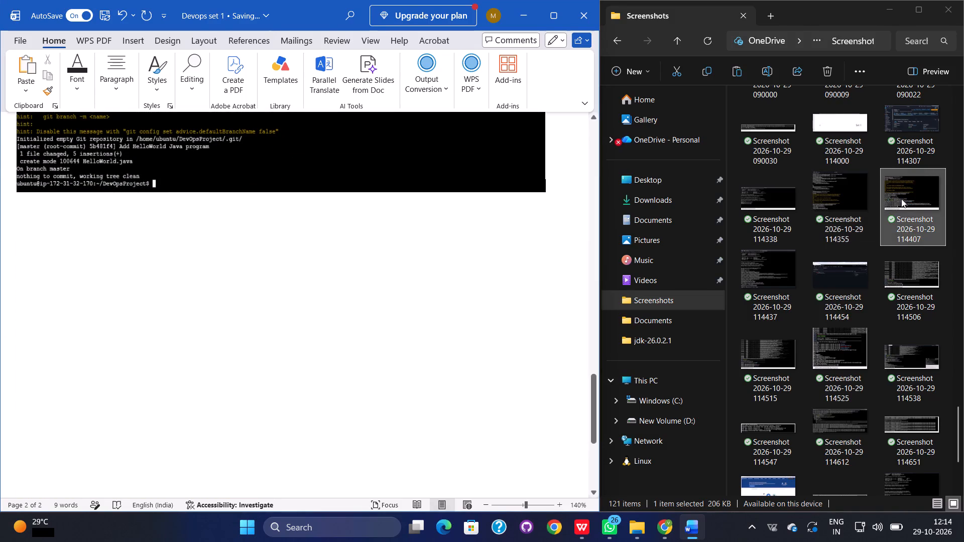
{"action": "left_click", "coordinate": [728, 23]}
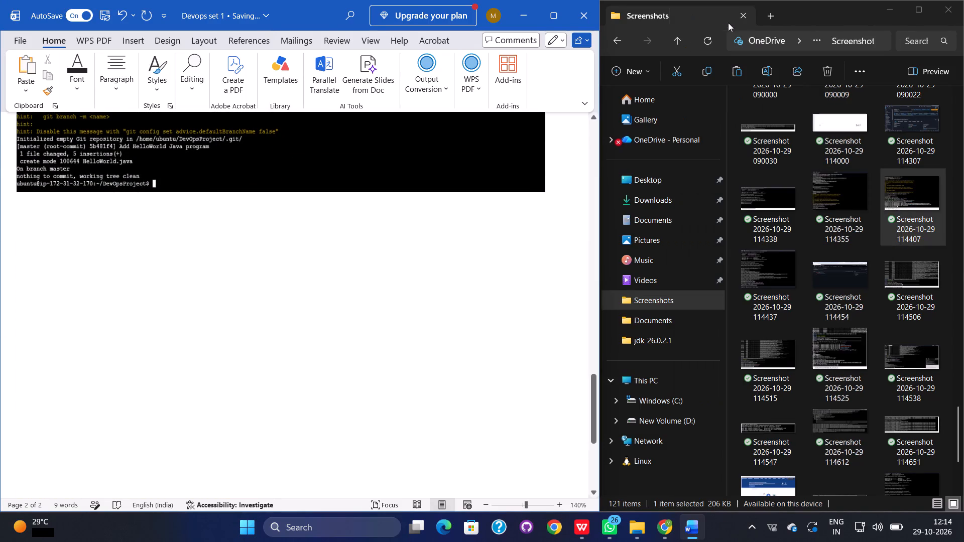
{"action": "left_click", "coordinate": [411, 303]}
{"action": "key", "text": "Return"}
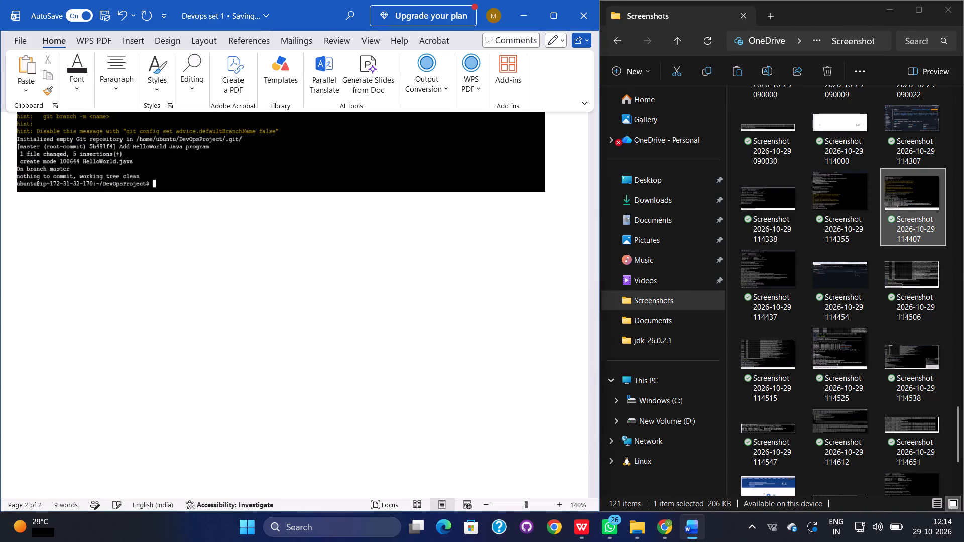
{"action": "key", "text": "ctrl+v"}
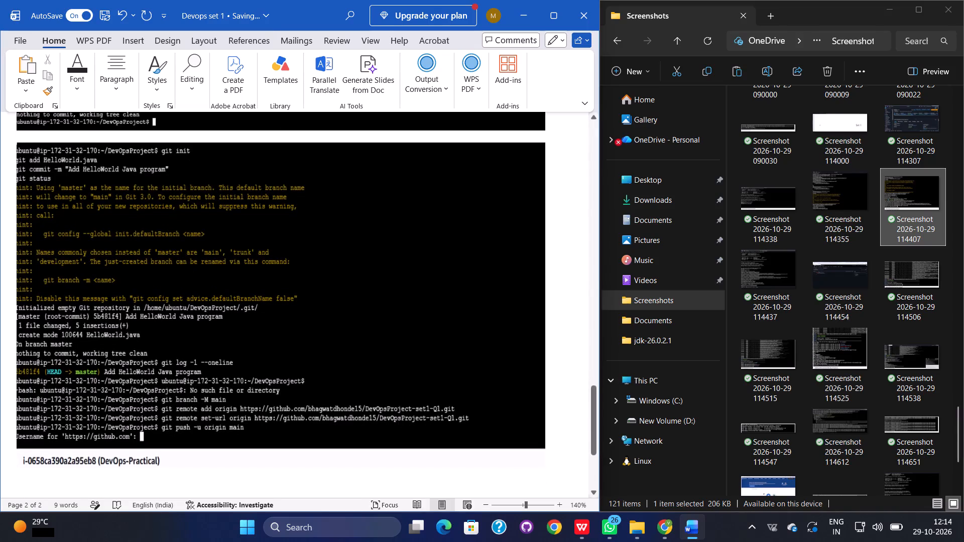
{"action": "scroll", "coordinate": [333, 273], "scroll_direction": "up", "scroll_amount": 9}
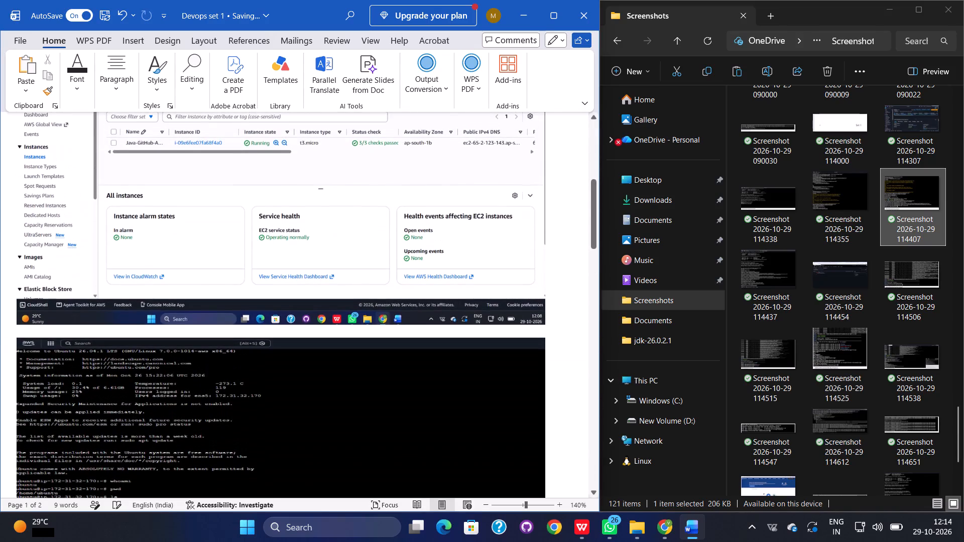
{"action": "scroll", "coordinate": [333, 273], "scroll_direction": "down", "scroll_amount": 4}
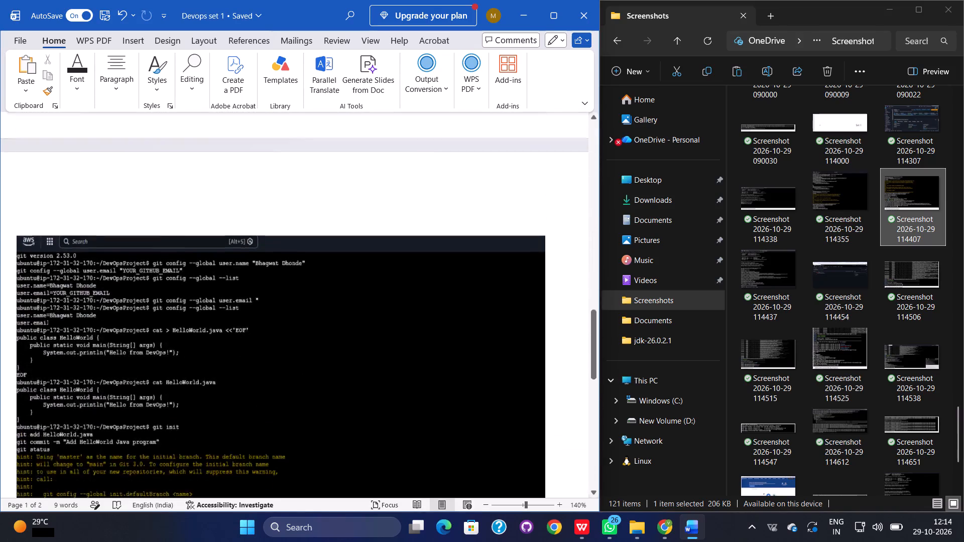
{"action": "scroll", "coordinate": [333, 273], "scroll_direction": "down", "scroll_amount": 4}
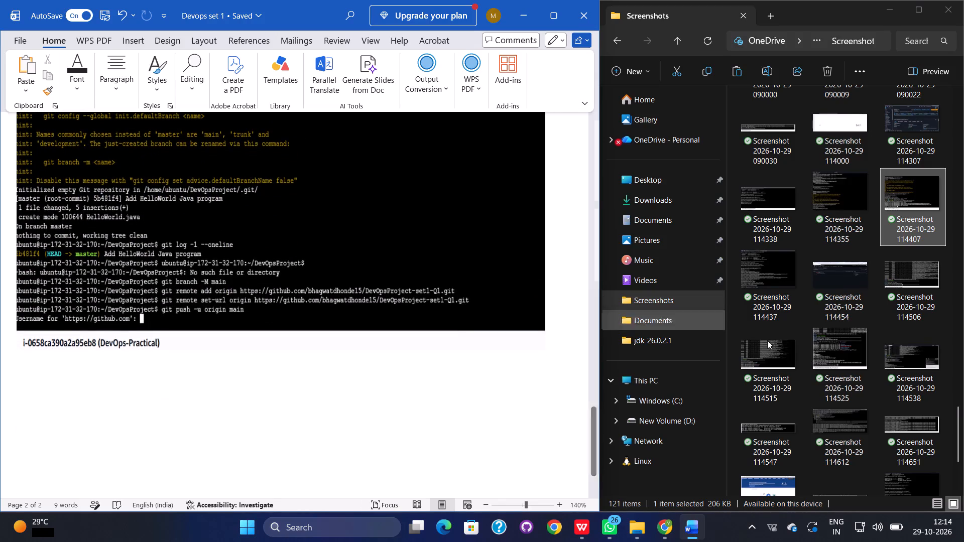
{"action": "right_click", "coordinate": [765, 294]}
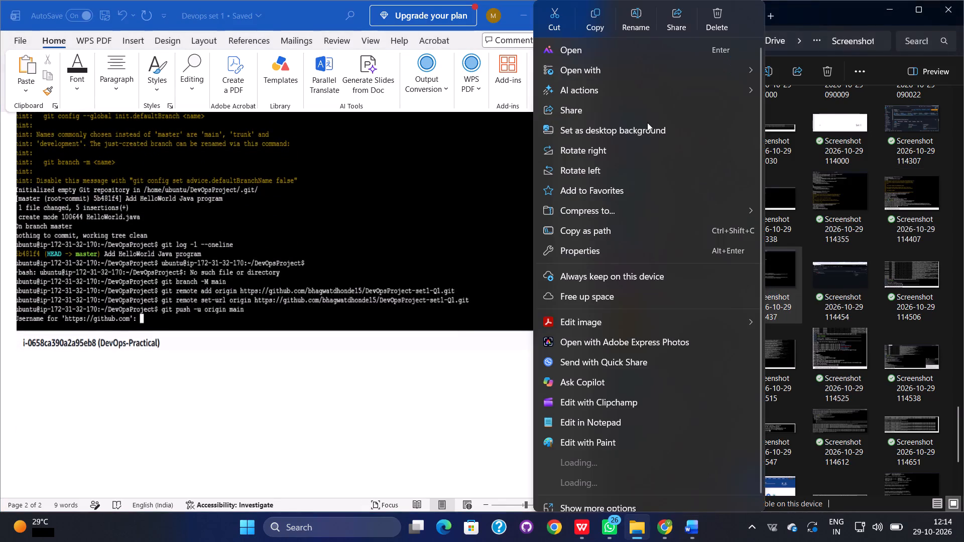
{"action": "left_click", "coordinate": [606, 25]}
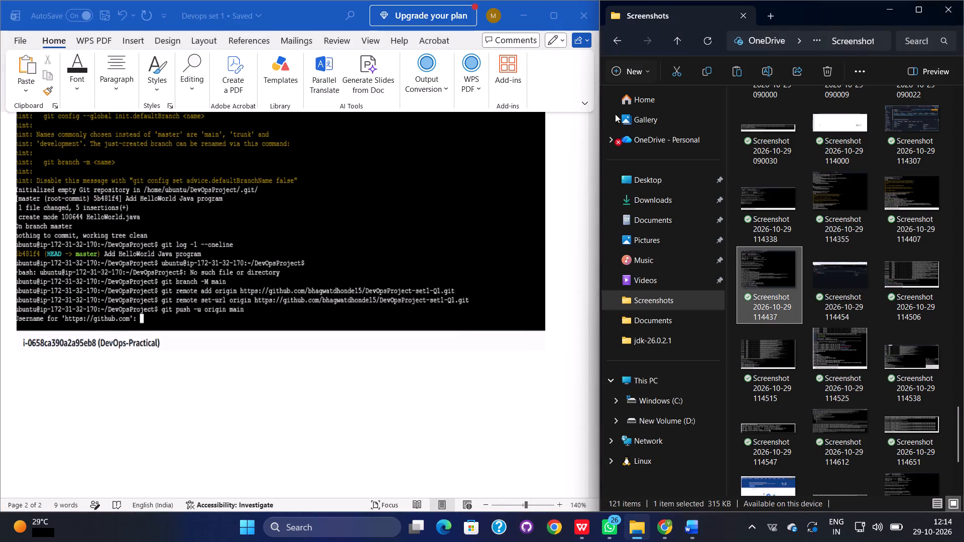
{"action": "left_click", "coordinate": [475, 375]}
{"action": "key", "text": "Return"}
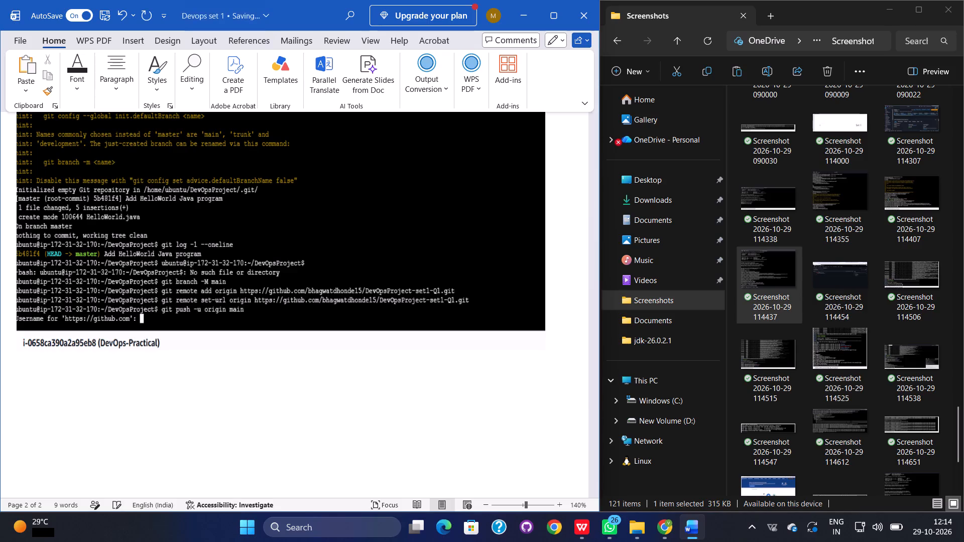
{"action": "key", "text": "ctrl+v"}
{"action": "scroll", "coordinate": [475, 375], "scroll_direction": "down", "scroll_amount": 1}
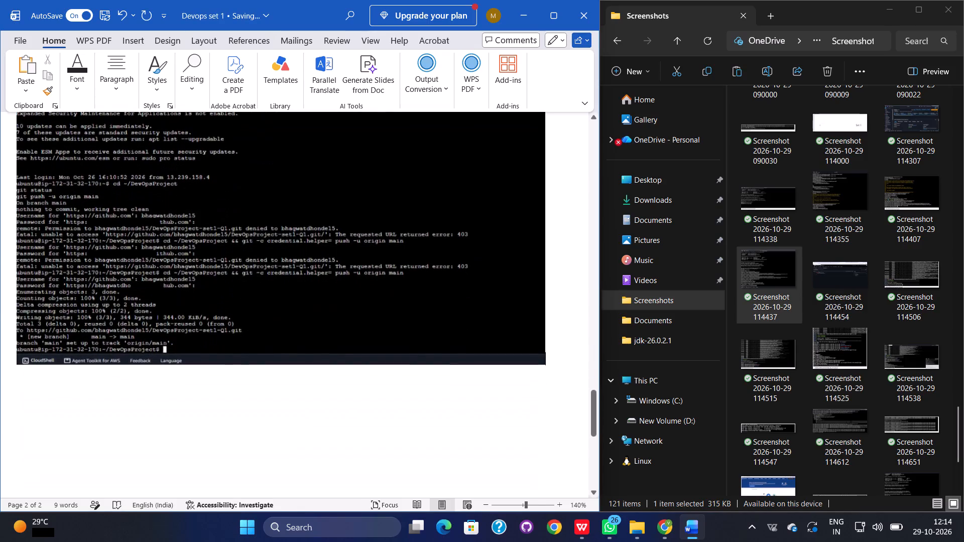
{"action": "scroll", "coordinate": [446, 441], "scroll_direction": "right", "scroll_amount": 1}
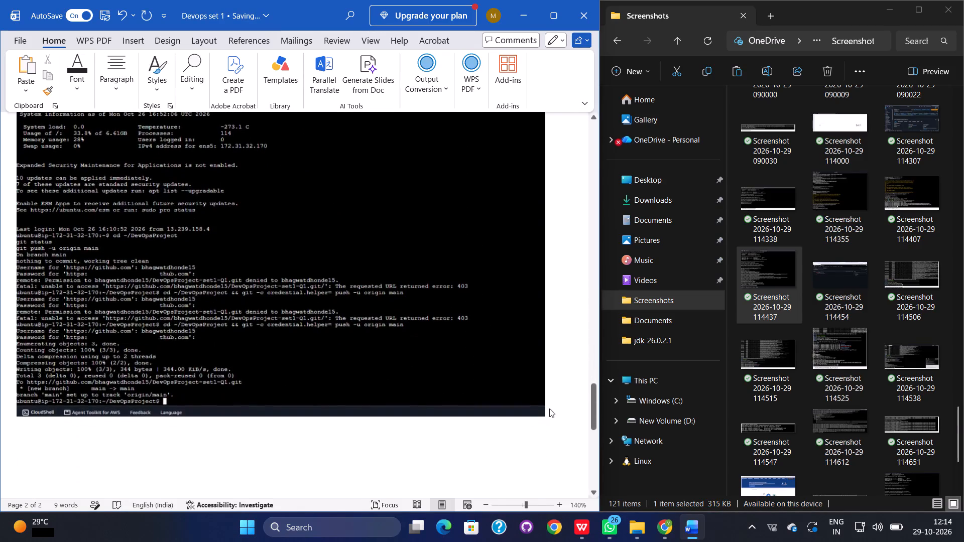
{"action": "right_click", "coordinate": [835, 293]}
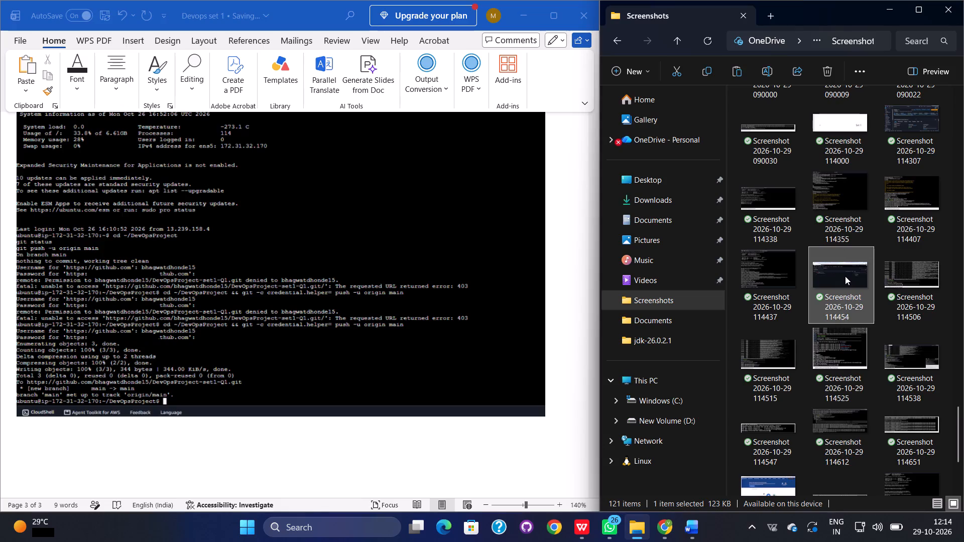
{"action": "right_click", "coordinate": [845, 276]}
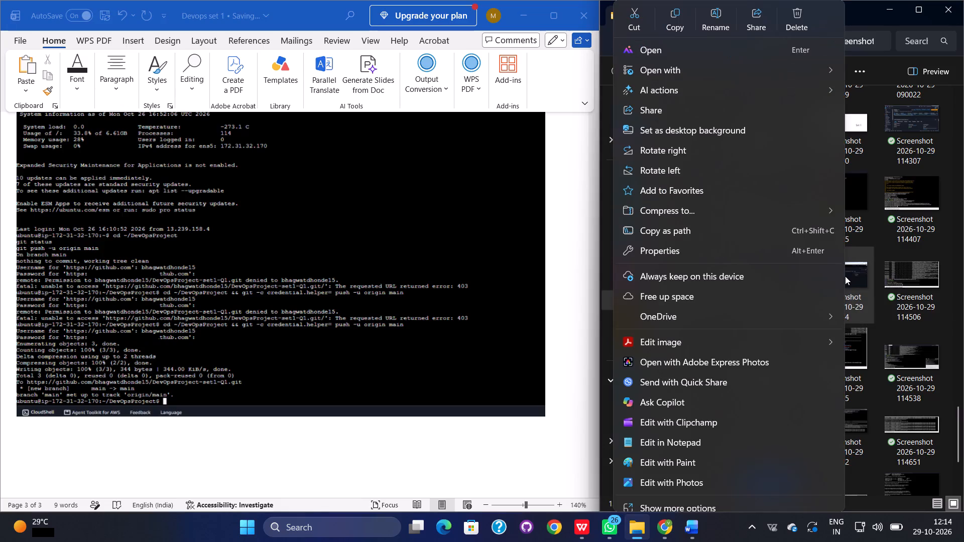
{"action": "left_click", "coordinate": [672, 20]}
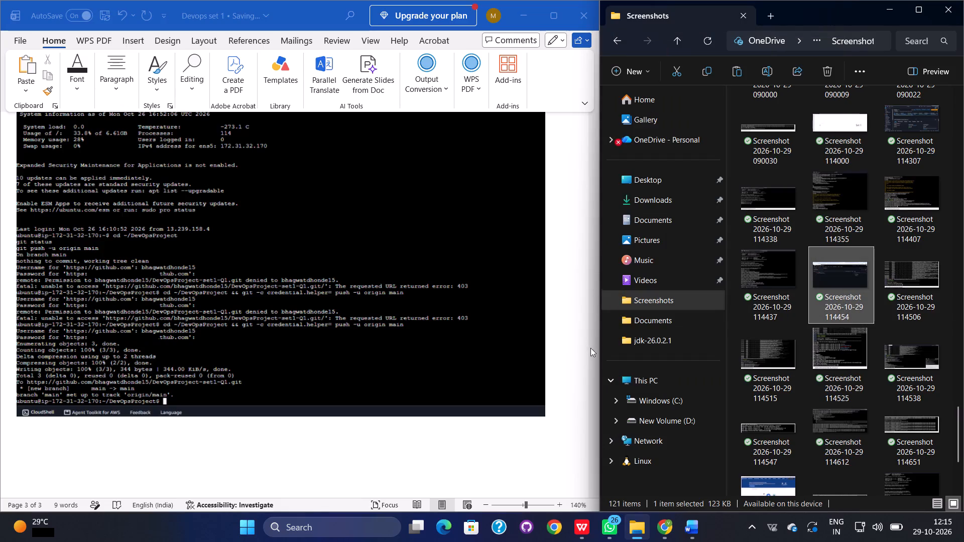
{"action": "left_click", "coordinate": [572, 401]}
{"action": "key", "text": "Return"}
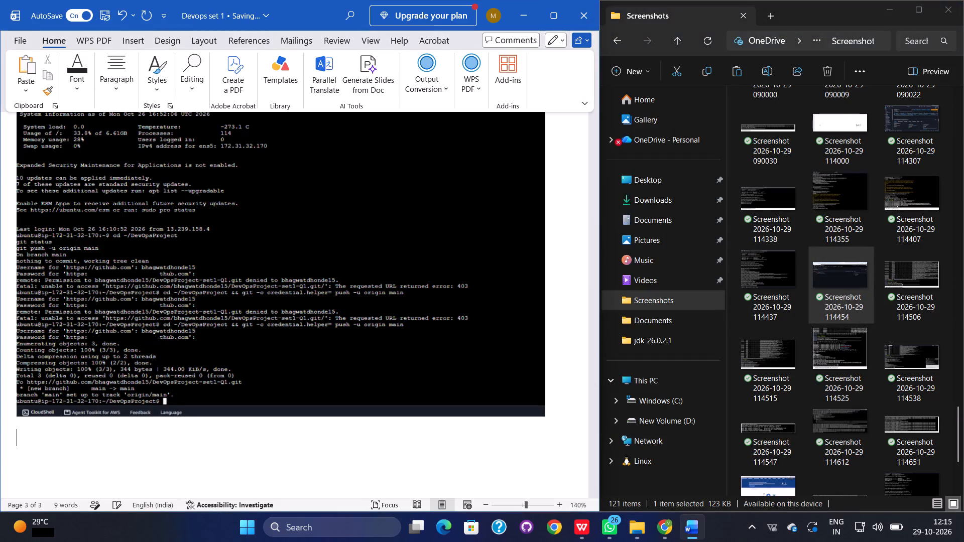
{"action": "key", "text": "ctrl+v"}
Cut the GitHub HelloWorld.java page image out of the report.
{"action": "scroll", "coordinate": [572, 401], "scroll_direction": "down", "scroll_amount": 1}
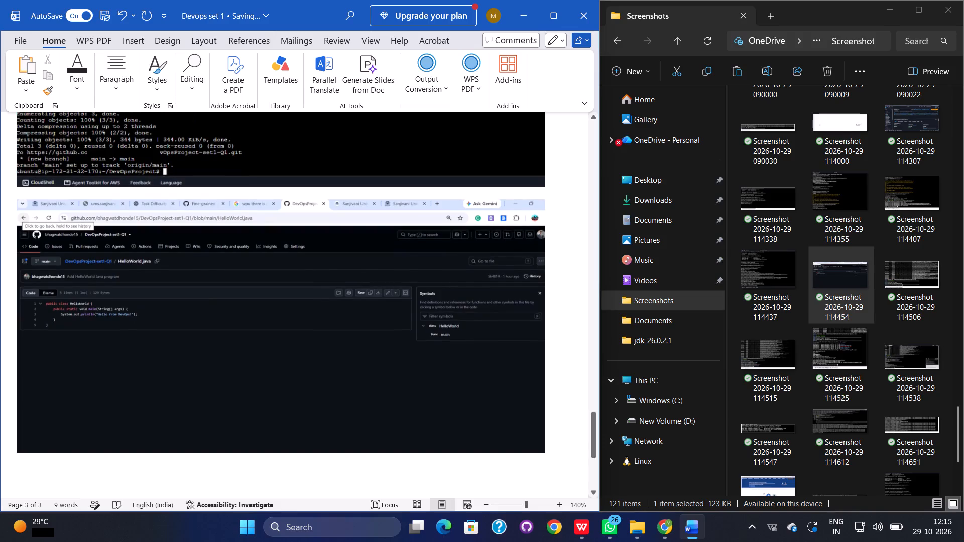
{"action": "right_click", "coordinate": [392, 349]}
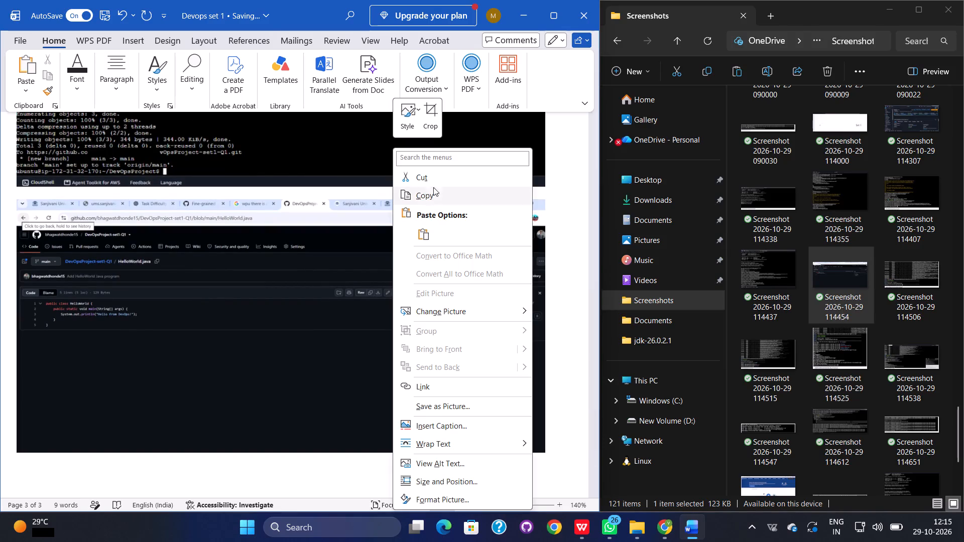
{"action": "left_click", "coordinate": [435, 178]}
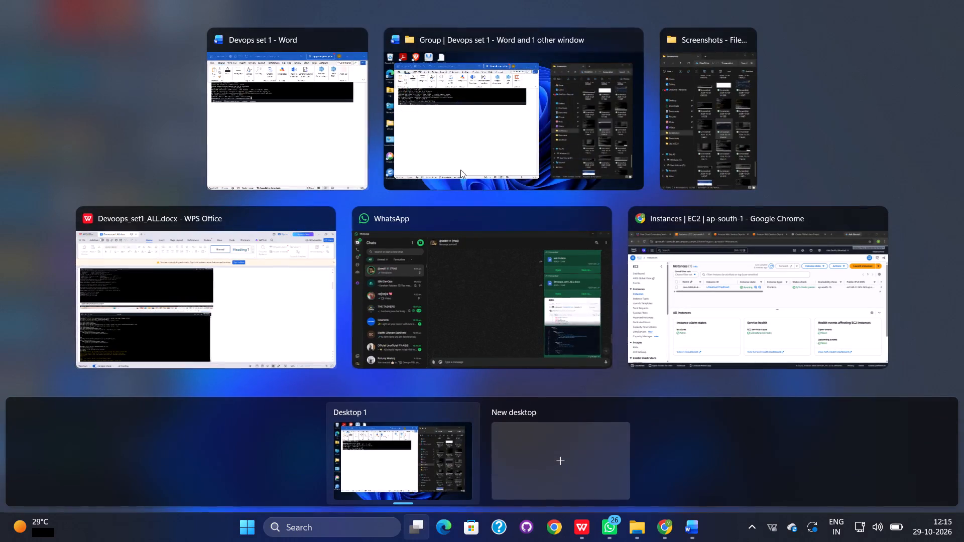
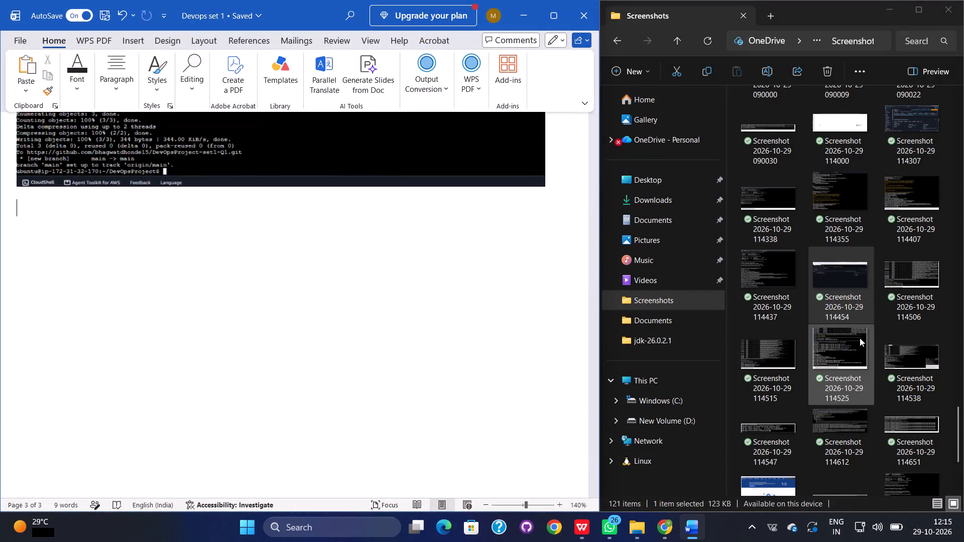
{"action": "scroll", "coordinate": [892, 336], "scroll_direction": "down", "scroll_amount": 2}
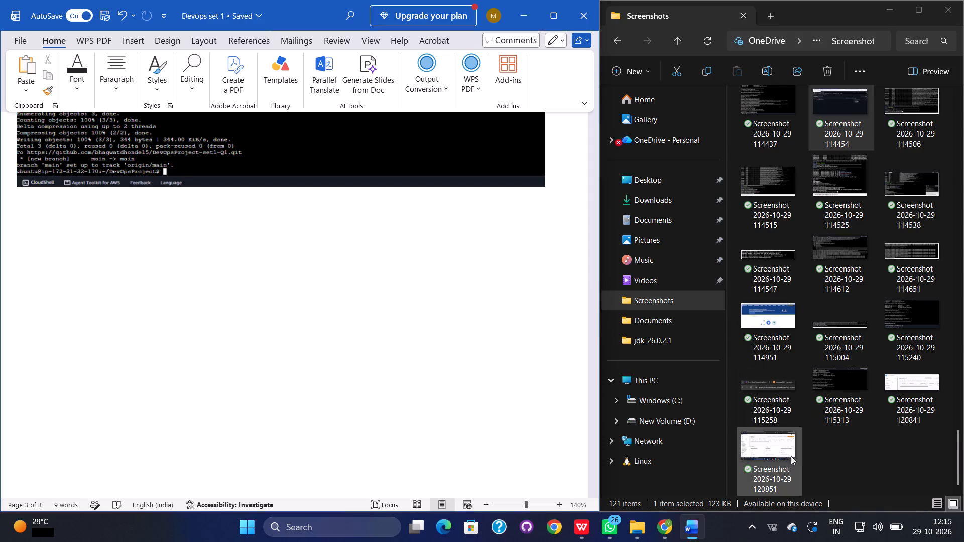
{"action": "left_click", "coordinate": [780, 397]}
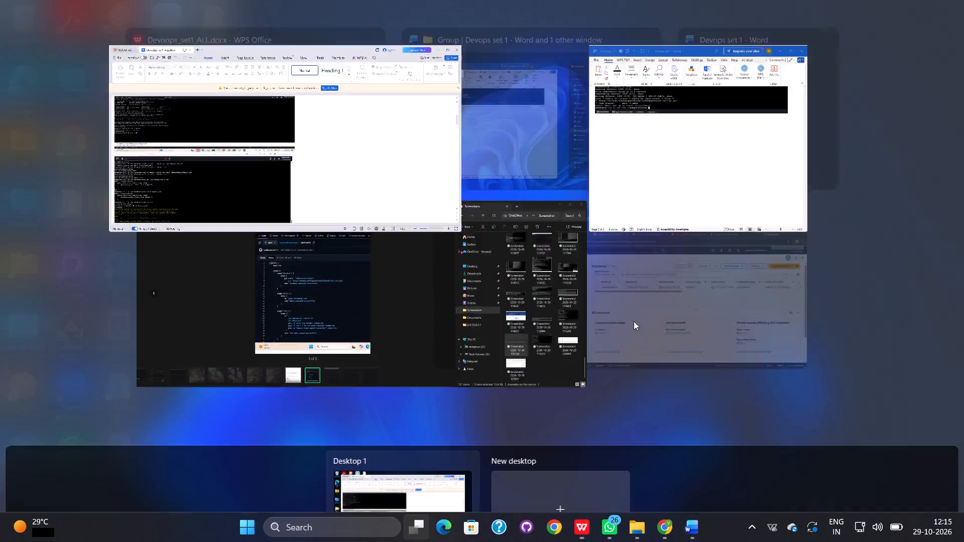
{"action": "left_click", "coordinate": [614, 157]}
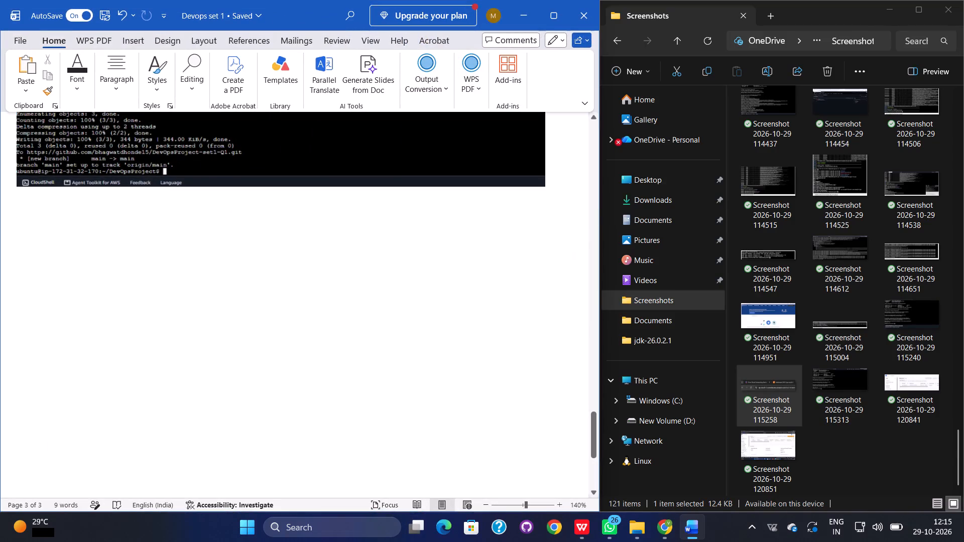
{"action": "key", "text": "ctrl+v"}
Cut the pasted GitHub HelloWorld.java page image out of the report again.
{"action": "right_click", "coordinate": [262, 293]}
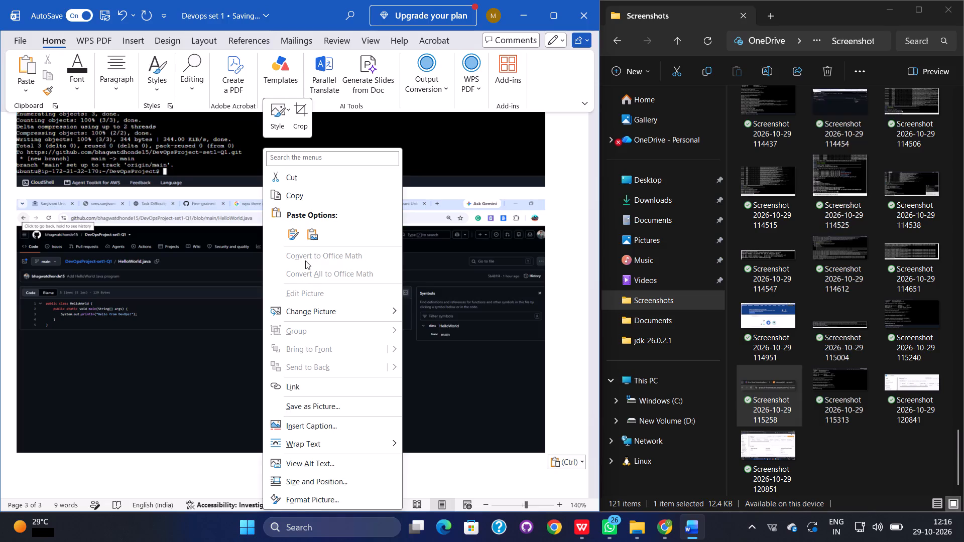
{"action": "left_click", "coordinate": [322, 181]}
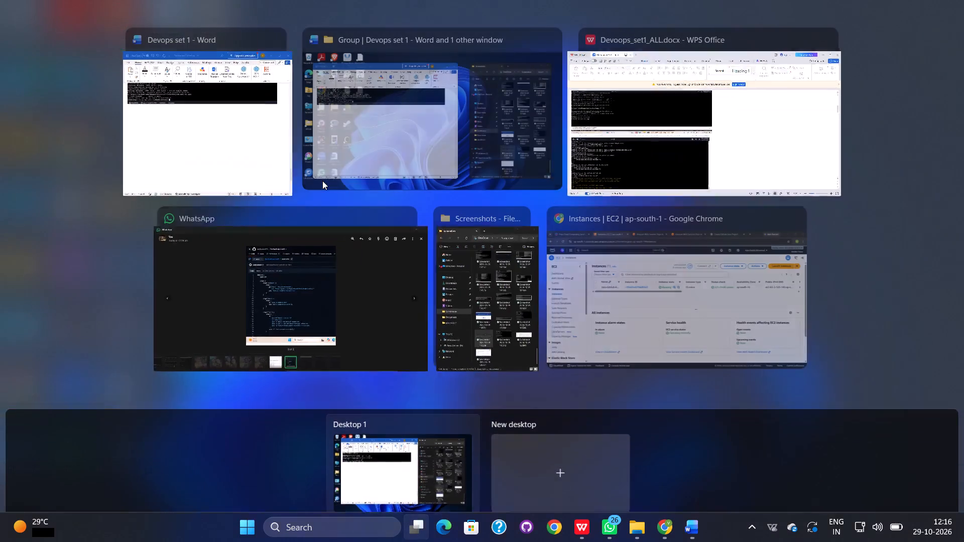
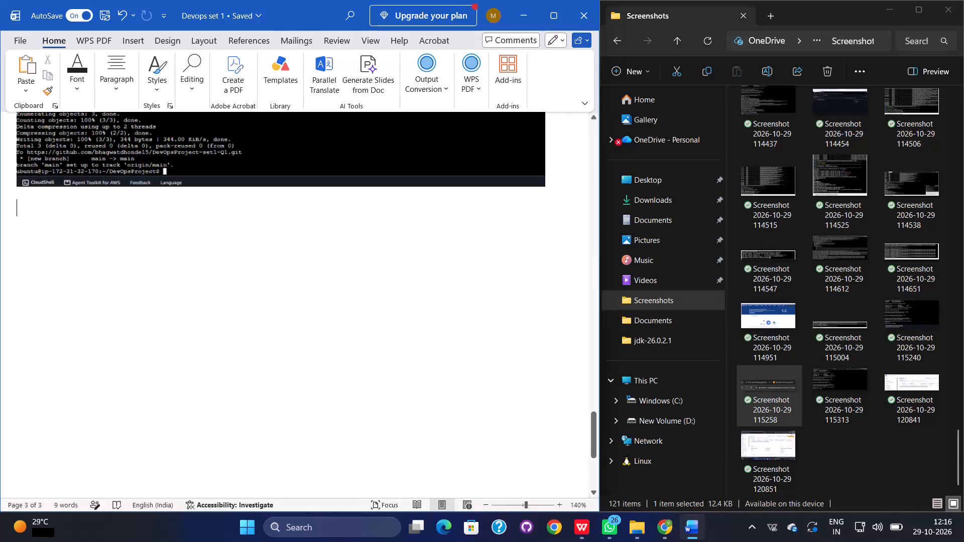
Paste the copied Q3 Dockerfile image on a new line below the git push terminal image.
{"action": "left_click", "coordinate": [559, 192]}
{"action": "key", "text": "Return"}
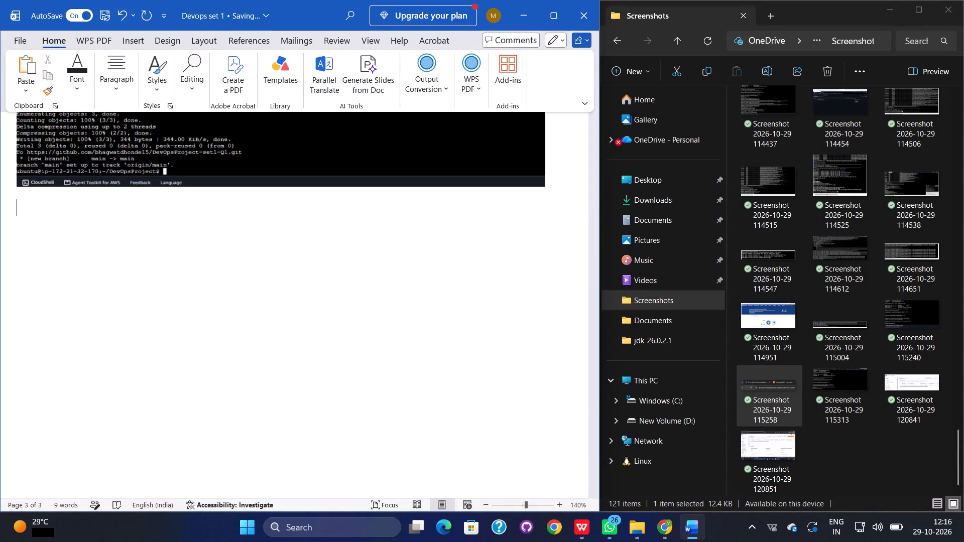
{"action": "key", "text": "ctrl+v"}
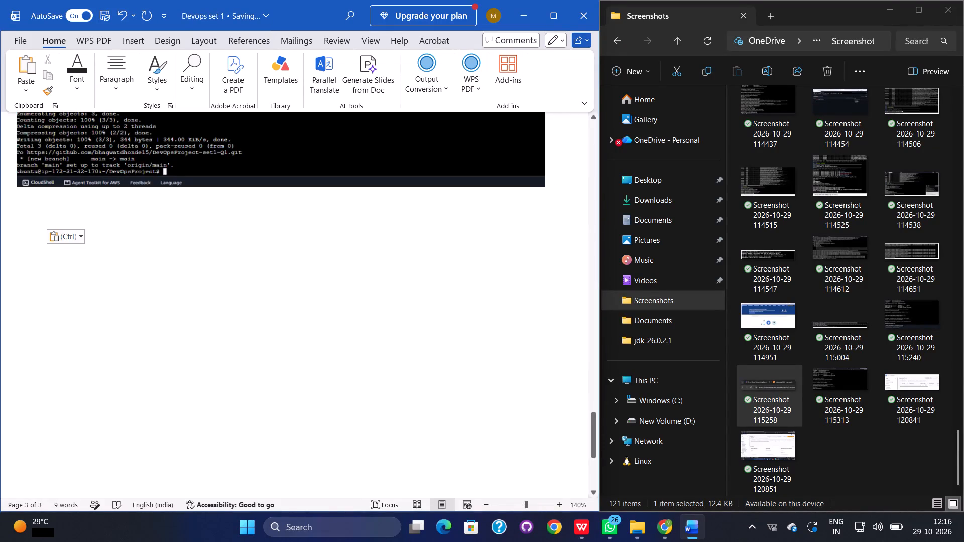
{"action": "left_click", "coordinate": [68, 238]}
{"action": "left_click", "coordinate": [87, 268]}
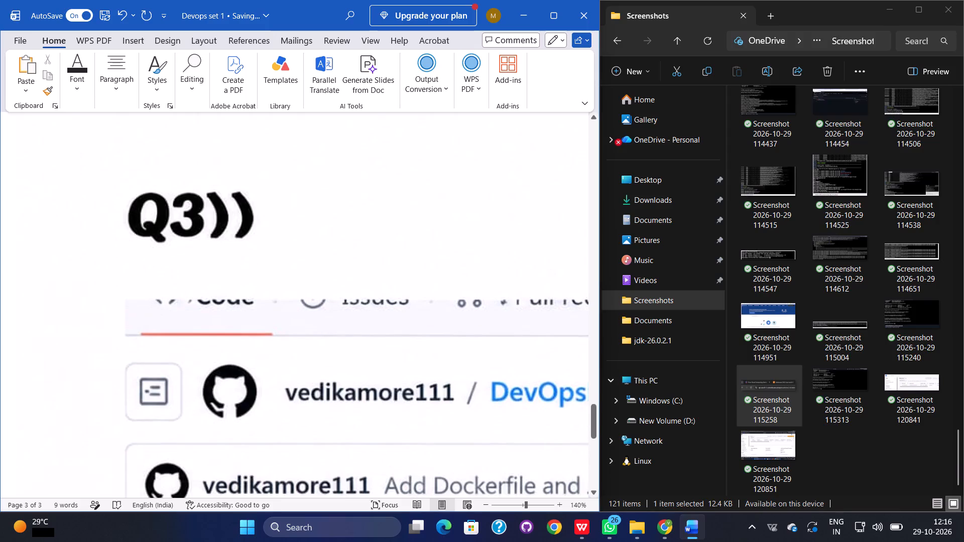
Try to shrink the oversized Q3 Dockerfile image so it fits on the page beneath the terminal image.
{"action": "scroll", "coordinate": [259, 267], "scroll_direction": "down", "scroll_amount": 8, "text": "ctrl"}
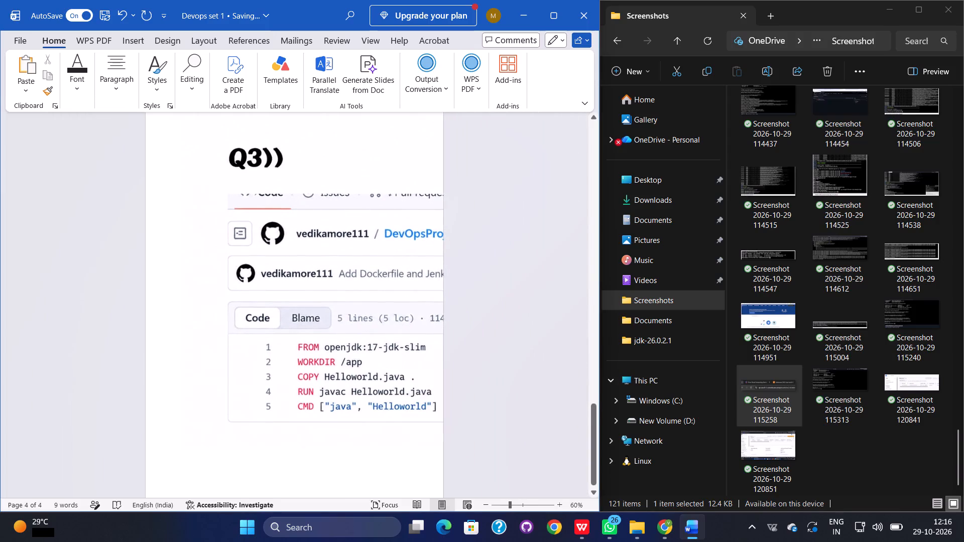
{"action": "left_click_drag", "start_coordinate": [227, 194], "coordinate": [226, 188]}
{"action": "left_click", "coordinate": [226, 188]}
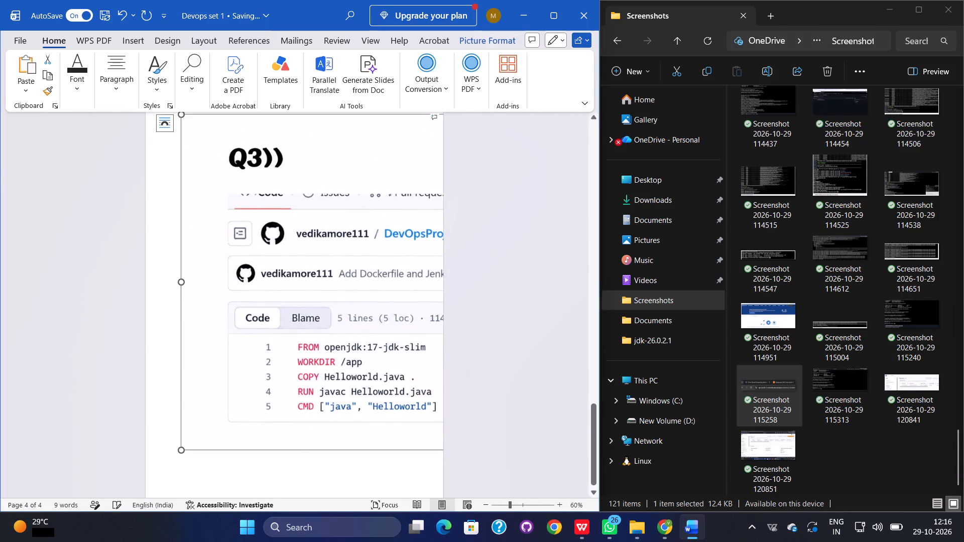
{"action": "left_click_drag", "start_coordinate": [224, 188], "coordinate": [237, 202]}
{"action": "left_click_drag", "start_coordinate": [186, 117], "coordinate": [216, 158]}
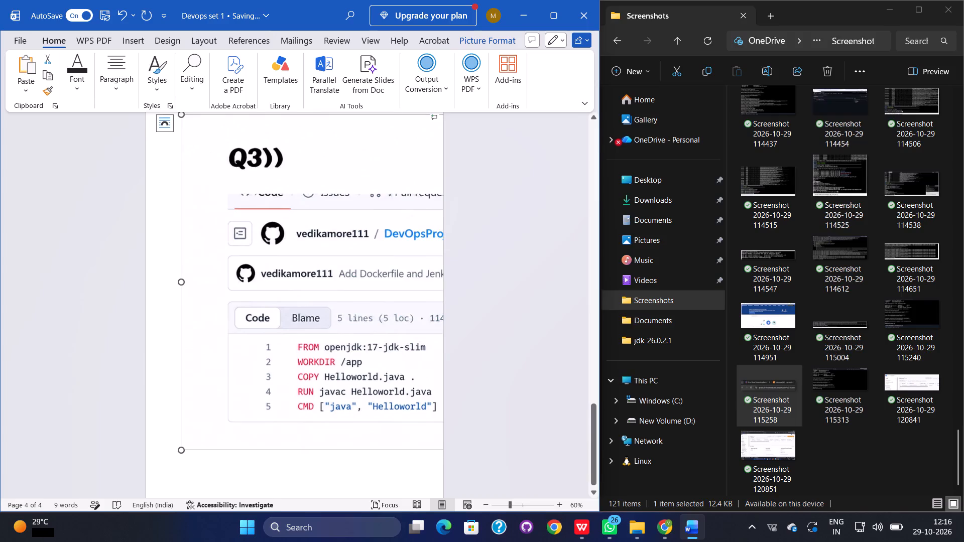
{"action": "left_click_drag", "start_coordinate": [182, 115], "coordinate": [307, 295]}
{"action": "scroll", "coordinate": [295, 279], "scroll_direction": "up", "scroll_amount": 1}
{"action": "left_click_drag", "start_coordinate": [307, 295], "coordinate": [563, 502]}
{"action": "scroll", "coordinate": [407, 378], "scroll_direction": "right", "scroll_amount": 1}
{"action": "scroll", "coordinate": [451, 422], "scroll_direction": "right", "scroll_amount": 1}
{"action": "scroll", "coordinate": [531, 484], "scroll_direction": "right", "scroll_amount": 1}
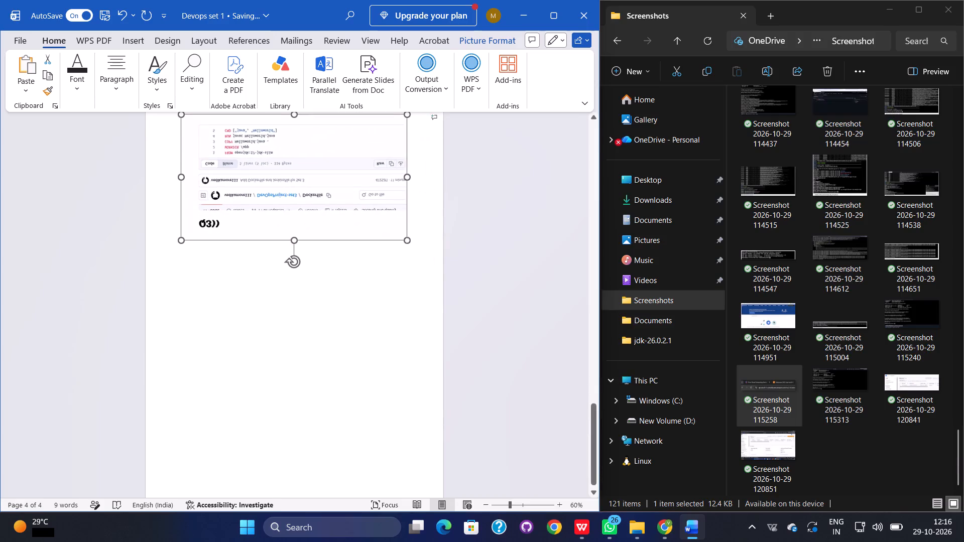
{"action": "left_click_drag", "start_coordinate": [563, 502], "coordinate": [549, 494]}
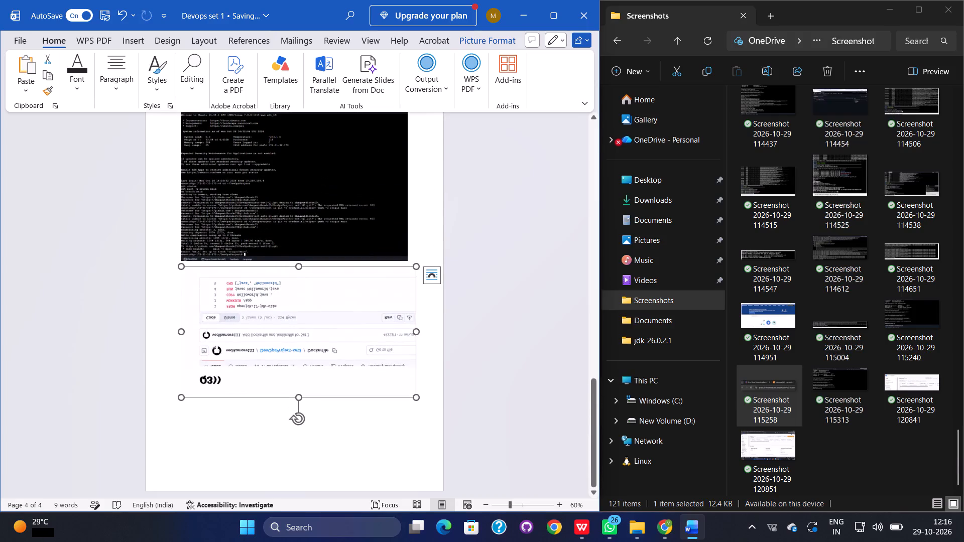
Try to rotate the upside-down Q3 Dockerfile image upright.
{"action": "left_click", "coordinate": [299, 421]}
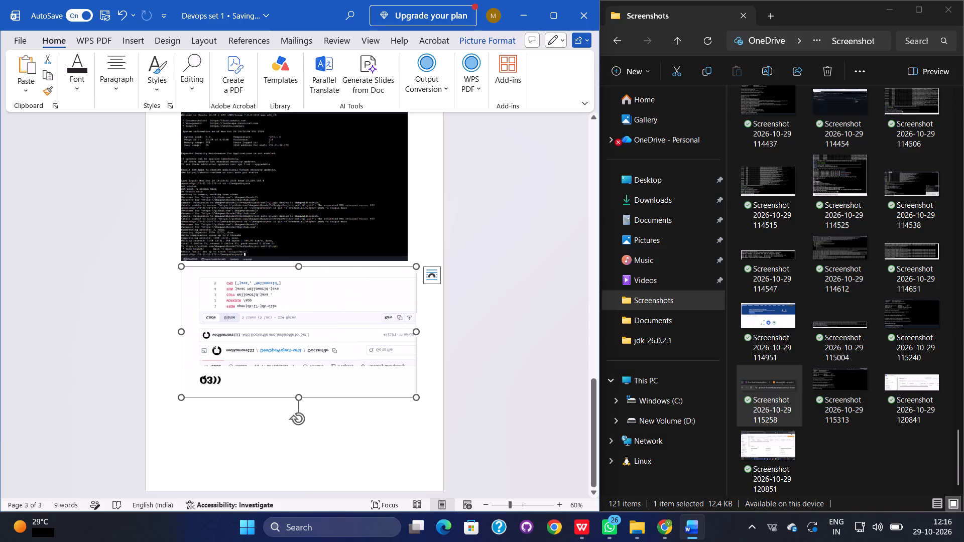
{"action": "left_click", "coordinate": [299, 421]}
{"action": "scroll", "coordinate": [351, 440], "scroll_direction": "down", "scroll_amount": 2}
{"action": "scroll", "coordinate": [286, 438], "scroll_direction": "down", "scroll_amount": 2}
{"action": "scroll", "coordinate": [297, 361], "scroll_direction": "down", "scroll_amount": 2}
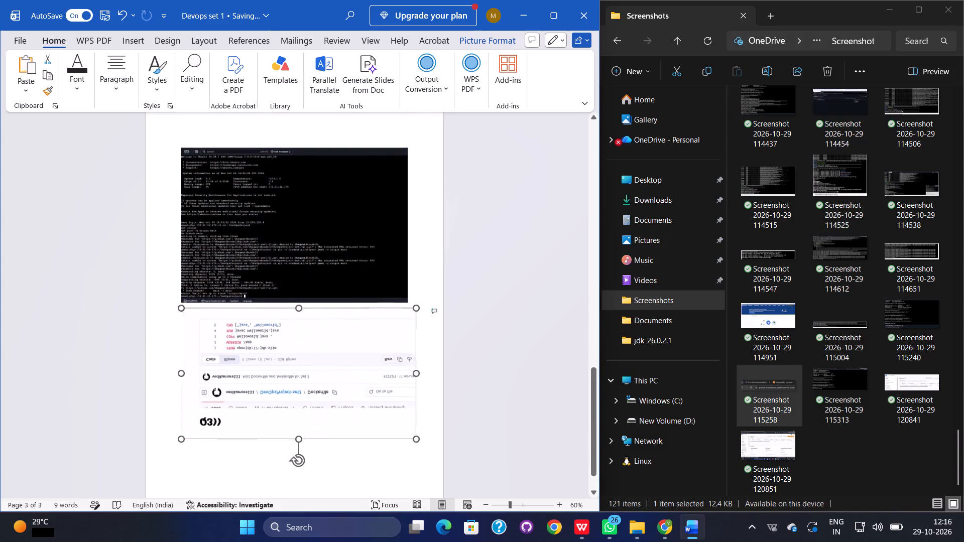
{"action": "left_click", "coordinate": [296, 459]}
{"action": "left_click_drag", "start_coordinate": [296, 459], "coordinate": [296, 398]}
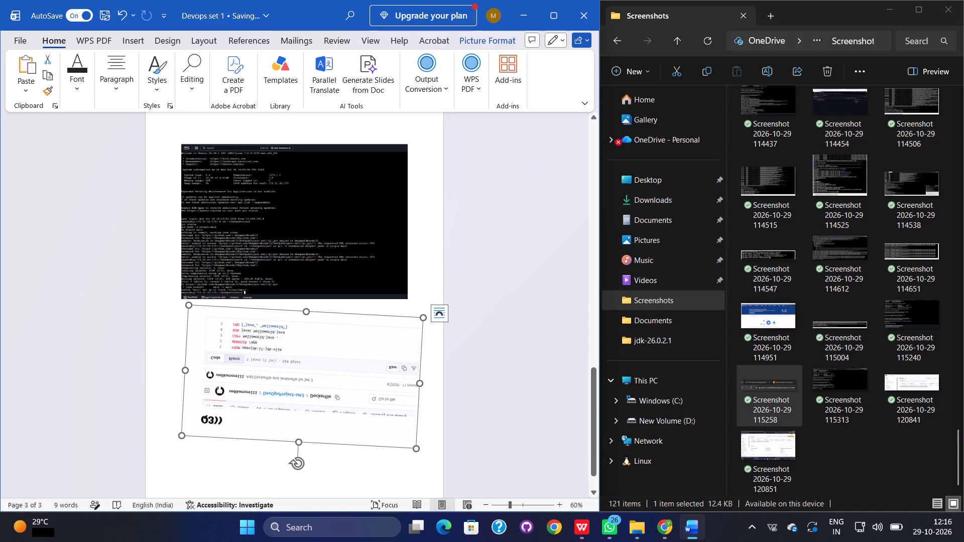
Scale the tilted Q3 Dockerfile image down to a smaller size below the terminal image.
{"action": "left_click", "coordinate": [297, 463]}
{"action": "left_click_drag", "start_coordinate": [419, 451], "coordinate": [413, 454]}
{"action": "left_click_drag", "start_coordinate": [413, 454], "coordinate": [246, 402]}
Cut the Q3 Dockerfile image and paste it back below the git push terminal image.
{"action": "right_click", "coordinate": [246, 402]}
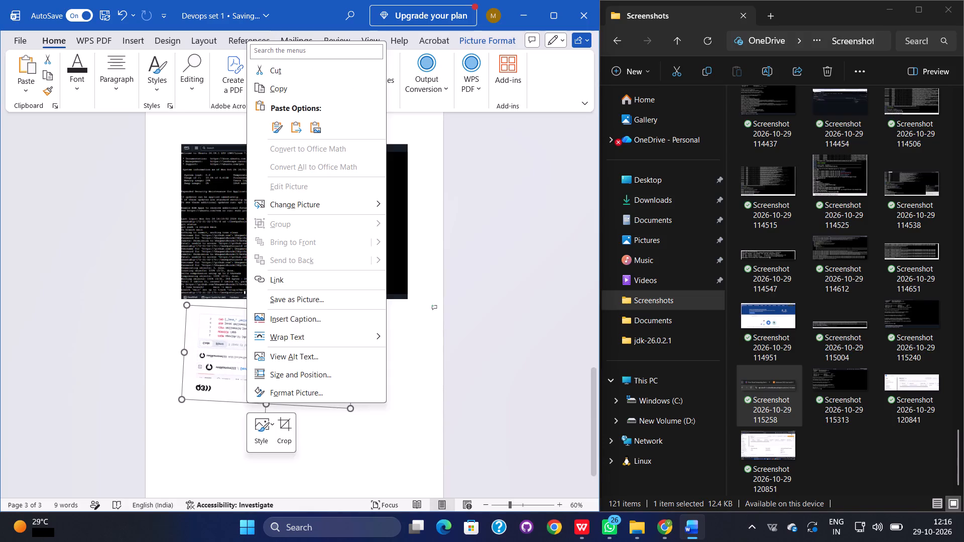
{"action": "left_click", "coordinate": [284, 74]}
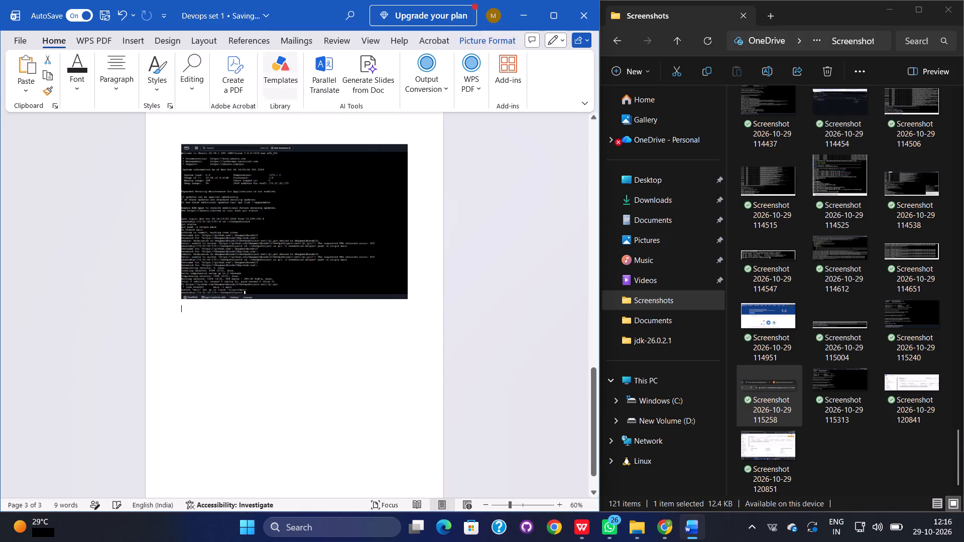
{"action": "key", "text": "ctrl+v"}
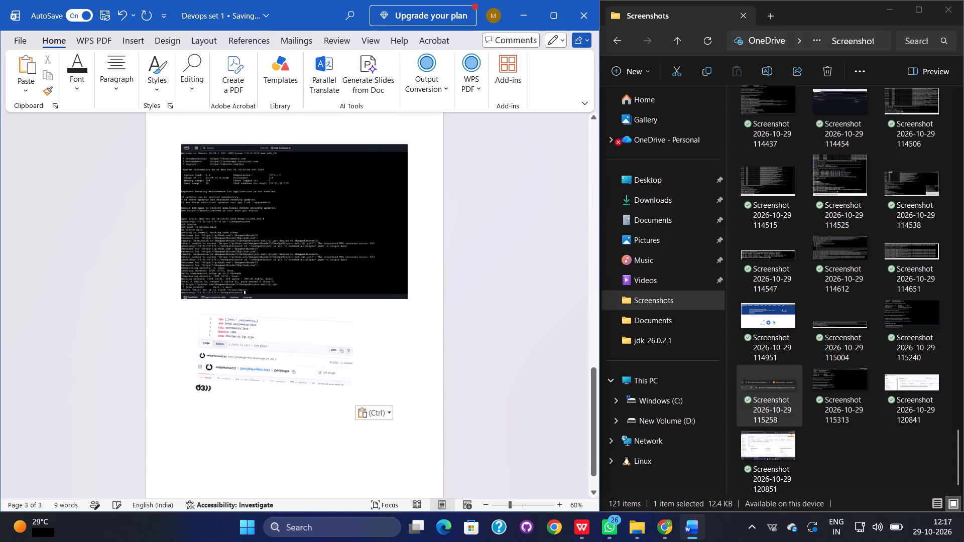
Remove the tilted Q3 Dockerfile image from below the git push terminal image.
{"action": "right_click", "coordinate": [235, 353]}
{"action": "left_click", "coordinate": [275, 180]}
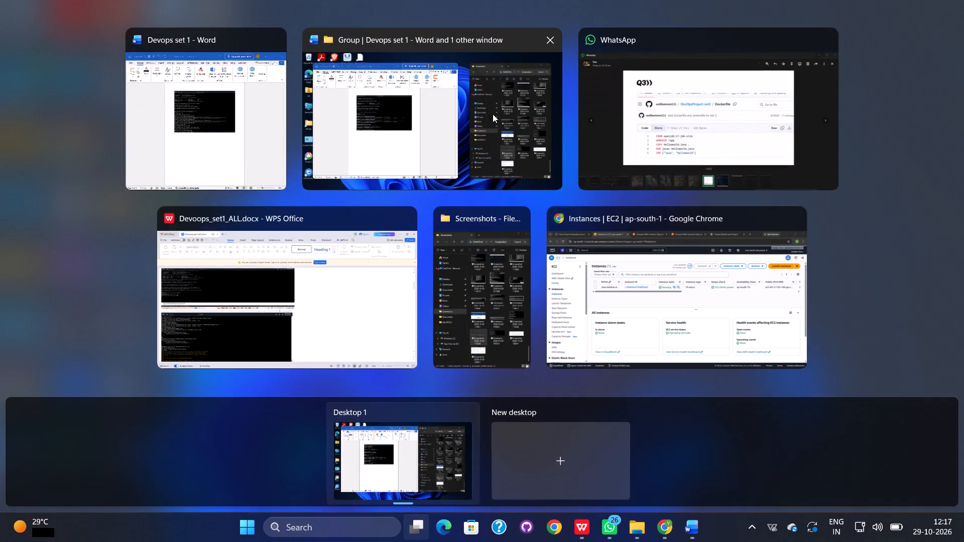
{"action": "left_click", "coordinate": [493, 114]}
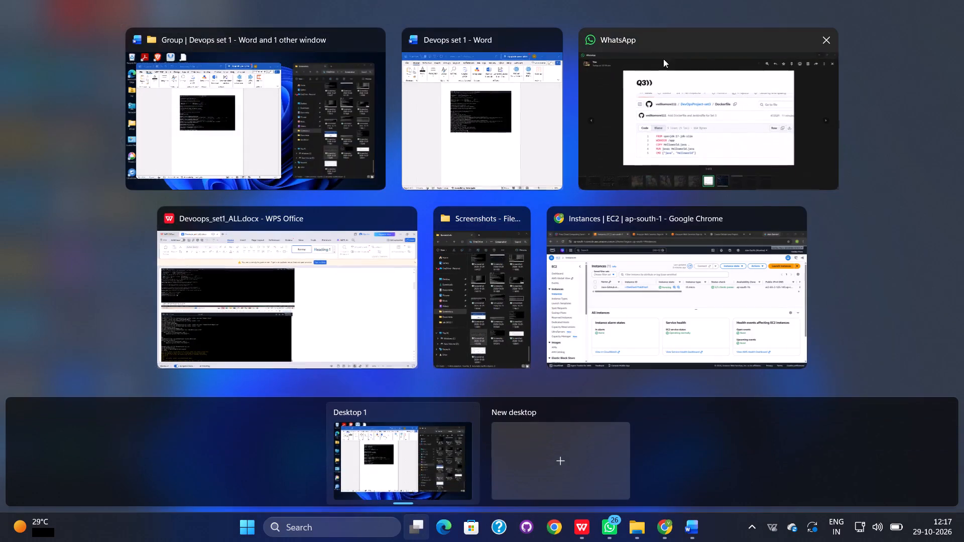
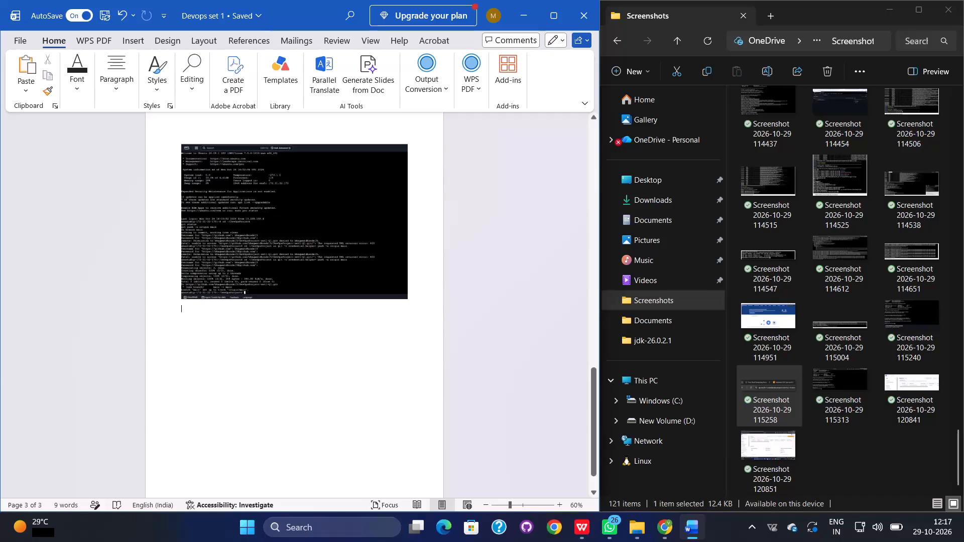
Paste the Q3 Dockerfile image below the git push terminal image, adjusting its paste option.
{"action": "key", "text": "ctrl+v"}
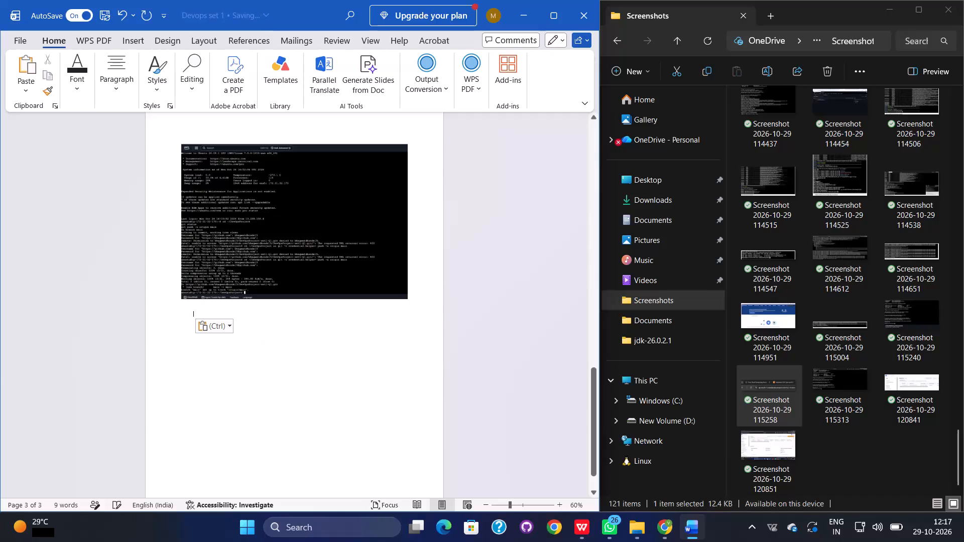
{"action": "left_click", "coordinate": [208, 324]}
{"action": "left_click", "coordinate": [237, 360]}
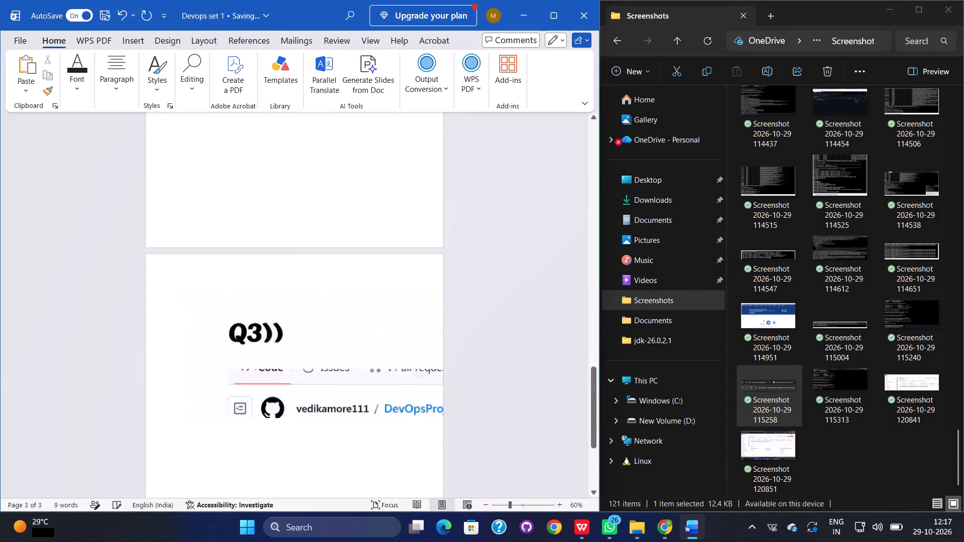
Scale the oversized Q3 Dockerfile image down to fit below the git push terminal image on page 3.
{"action": "left_click", "coordinate": [227, 244]}
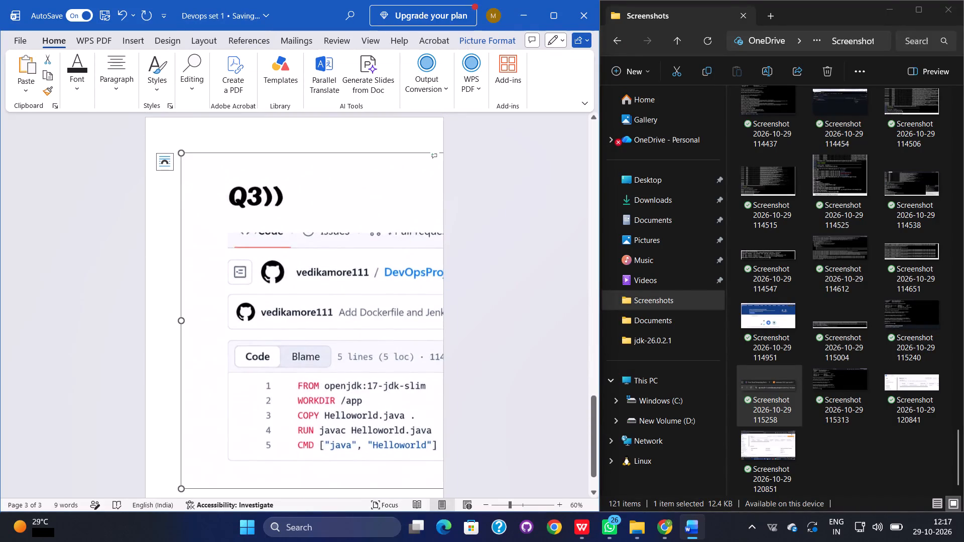
{"action": "left_click_drag", "start_coordinate": [182, 149], "coordinate": [238, 213]}
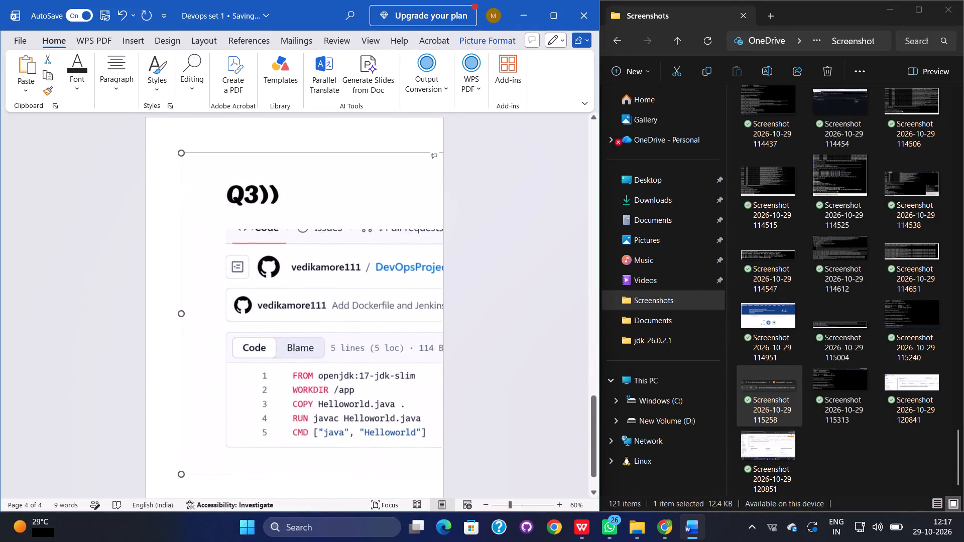
{"action": "left_click_drag", "start_coordinate": [238, 213], "coordinate": [536, 489]}
{"action": "scroll", "coordinate": [425, 399], "scroll_direction": "right", "scroll_amount": 1}
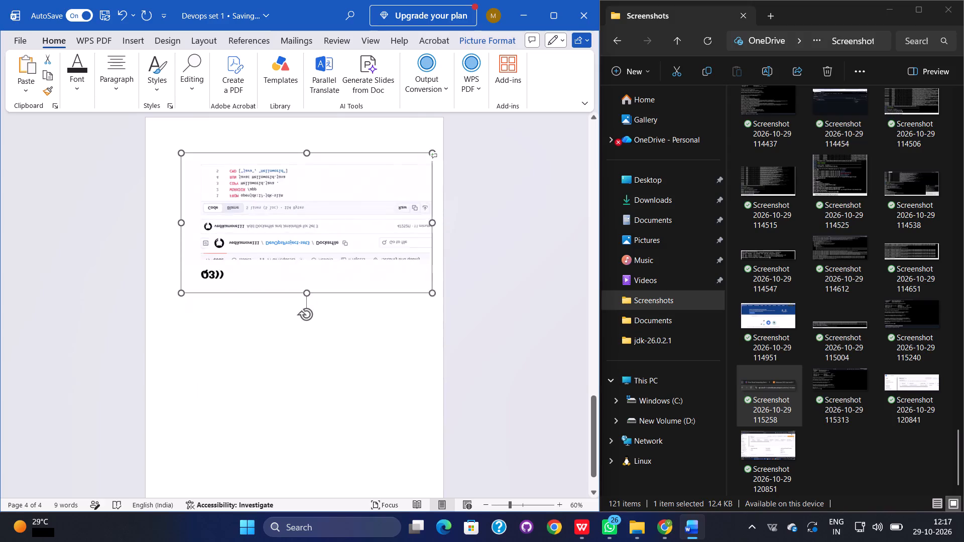
{"action": "left_click_drag", "start_coordinate": [536, 489], "coordinate": [542, 491]}
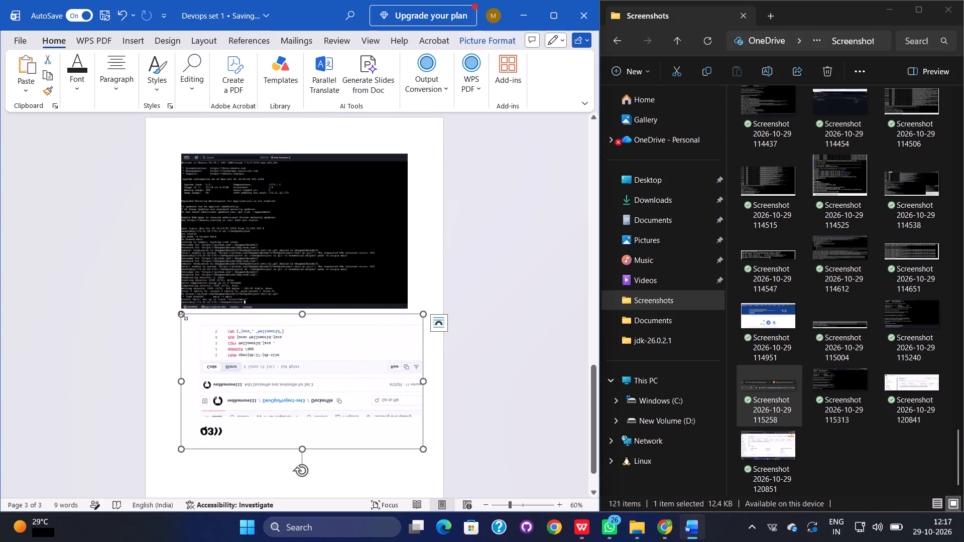
{"action": "left_click_drag", "start_coordinate": [182, 315], "coordinate": [170, 303]}
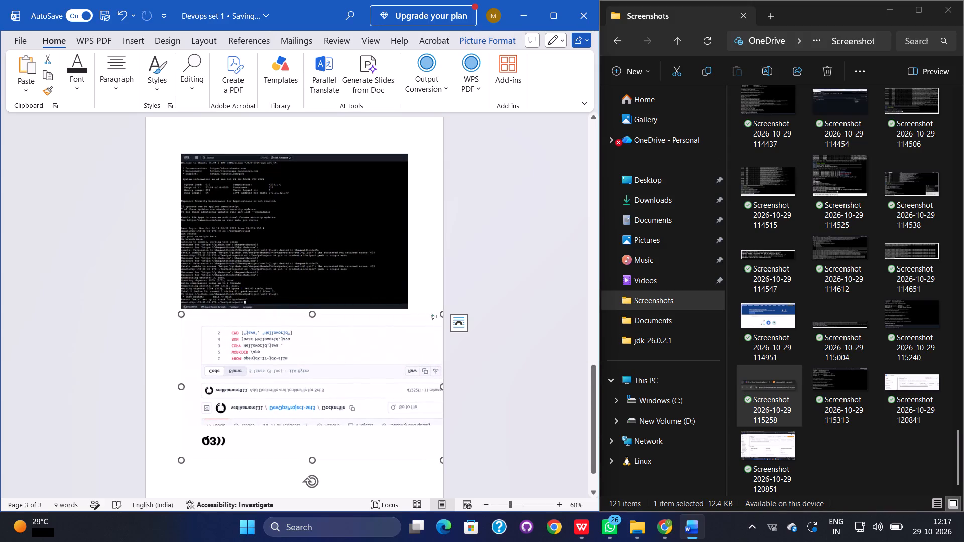
Try to rotate the upside-down Q3 Dockerfile image upright.
{"action": "scroll", "coordinate": [259, 362], "scroll_direction": "down", "scroll_amount": 1}
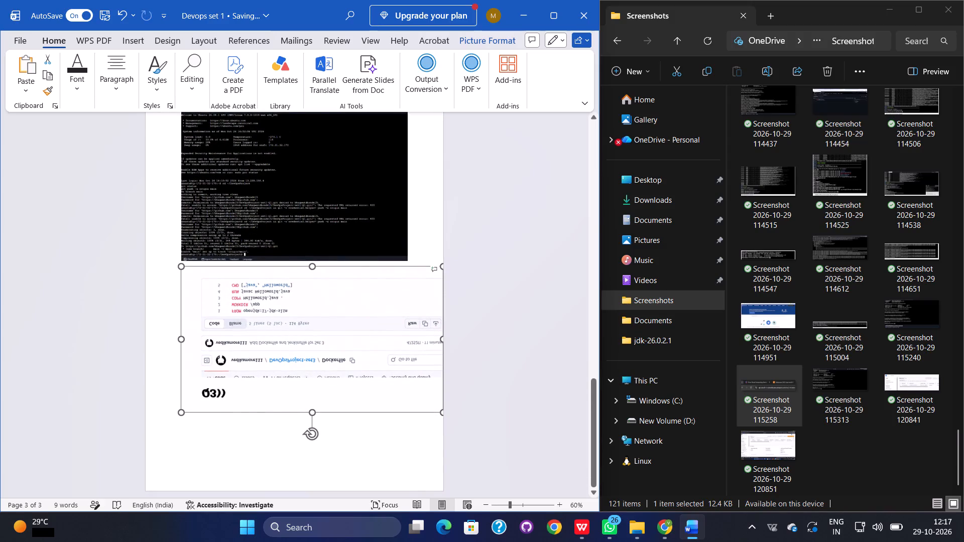
{"action": "left_click", "coordinate": [312, 431]}
{"action": "left_click", "coordinate": [312, 431]}
{"action": "left_click_drag", "start_coordinate": [312, 431], "coordinate": [239, 405]}
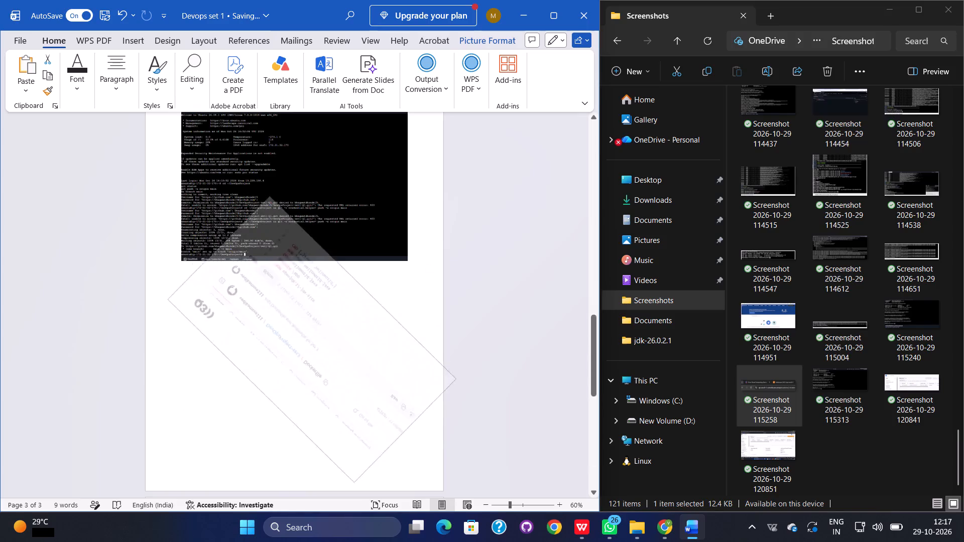
{"action": "left_click_drag", "start_coordinate": [239, 405], "coordinate": [324, 300]}
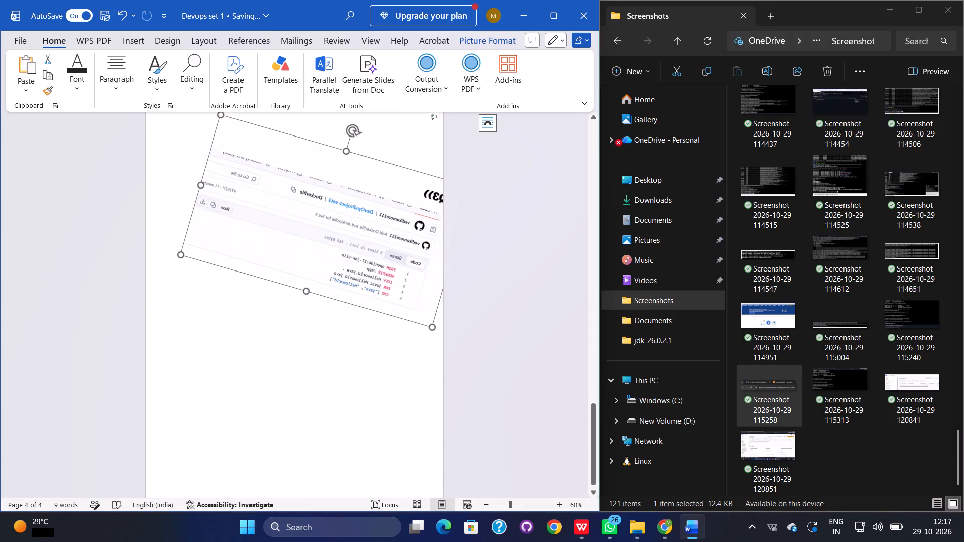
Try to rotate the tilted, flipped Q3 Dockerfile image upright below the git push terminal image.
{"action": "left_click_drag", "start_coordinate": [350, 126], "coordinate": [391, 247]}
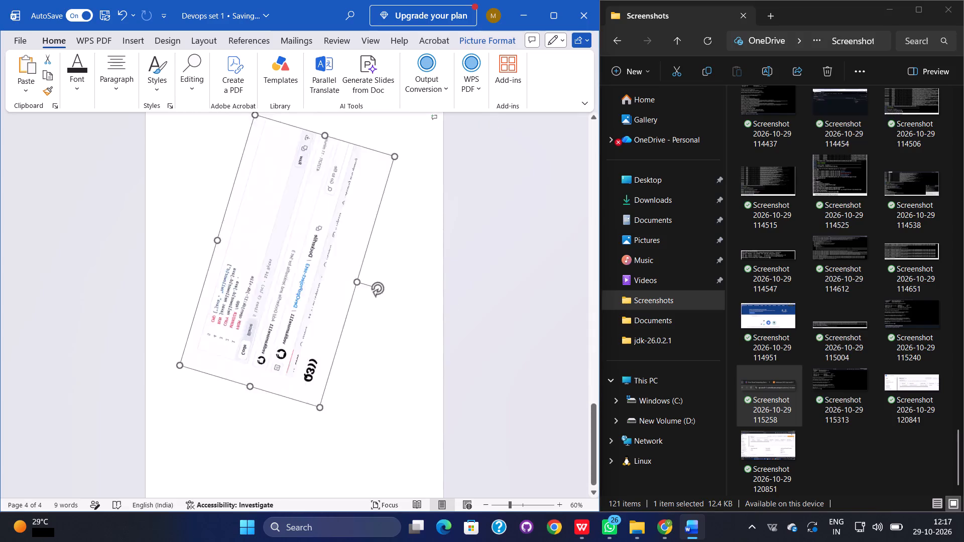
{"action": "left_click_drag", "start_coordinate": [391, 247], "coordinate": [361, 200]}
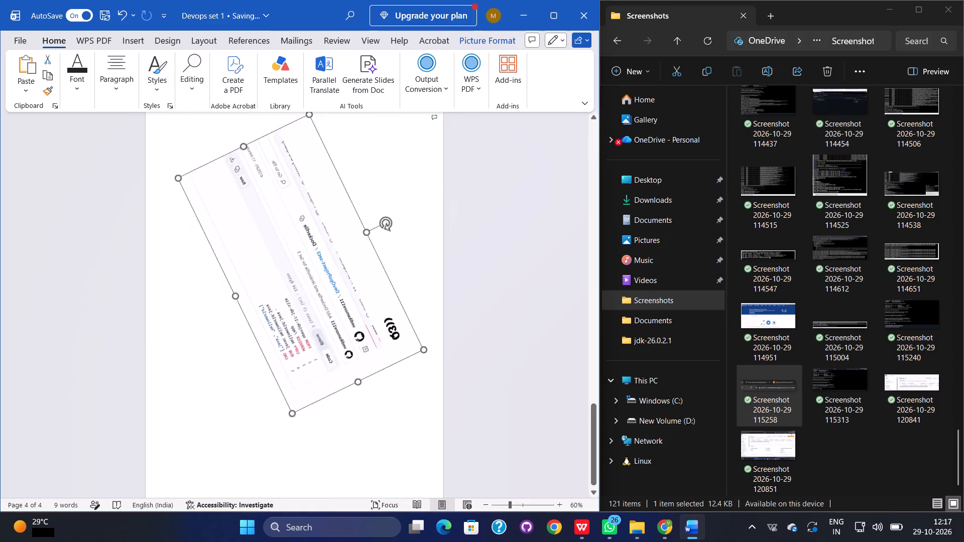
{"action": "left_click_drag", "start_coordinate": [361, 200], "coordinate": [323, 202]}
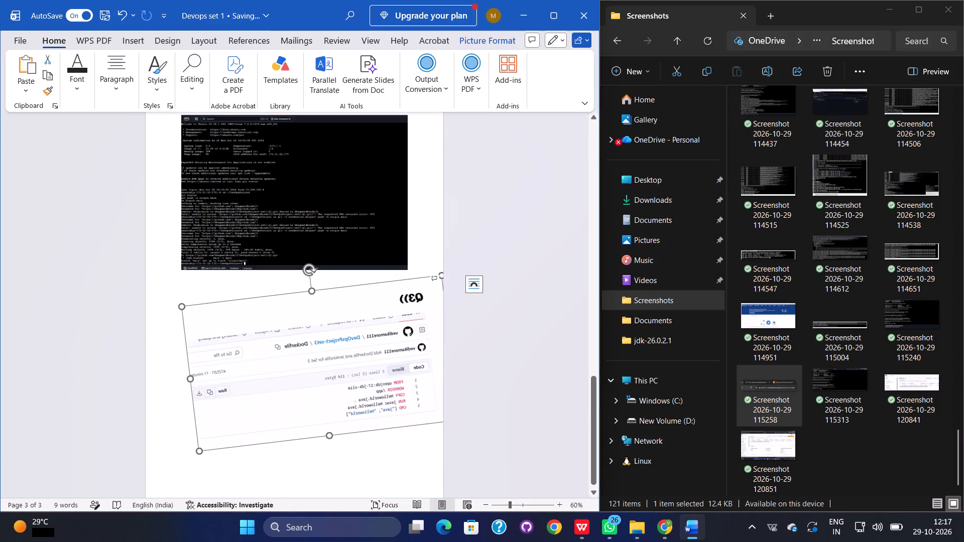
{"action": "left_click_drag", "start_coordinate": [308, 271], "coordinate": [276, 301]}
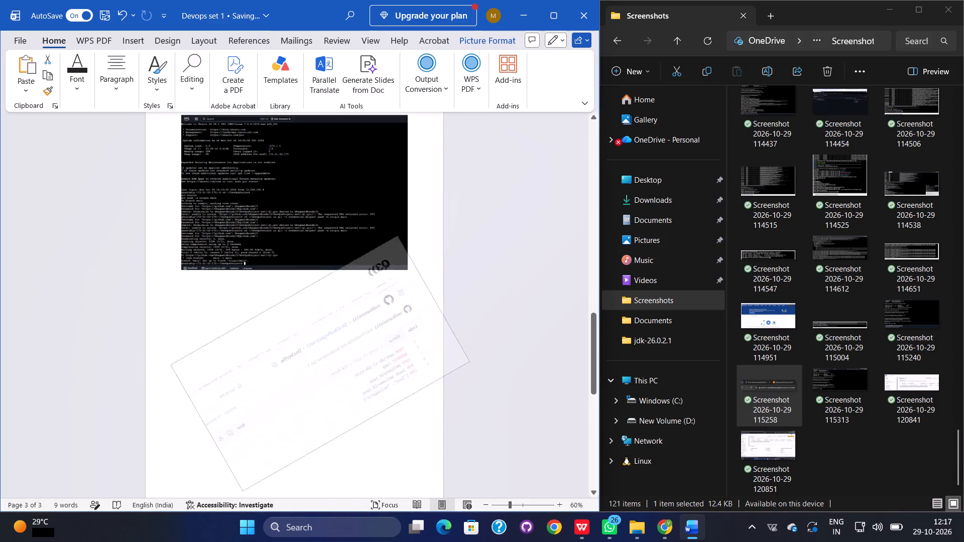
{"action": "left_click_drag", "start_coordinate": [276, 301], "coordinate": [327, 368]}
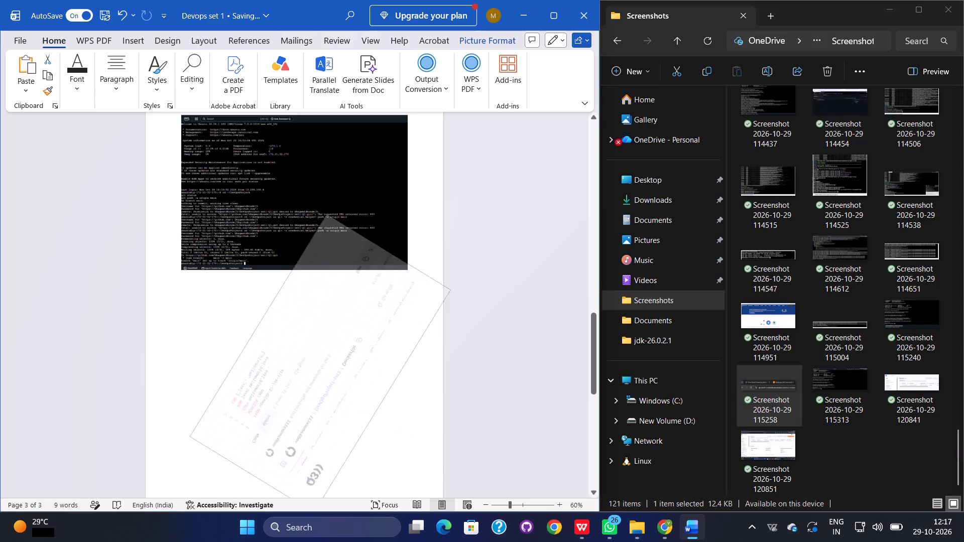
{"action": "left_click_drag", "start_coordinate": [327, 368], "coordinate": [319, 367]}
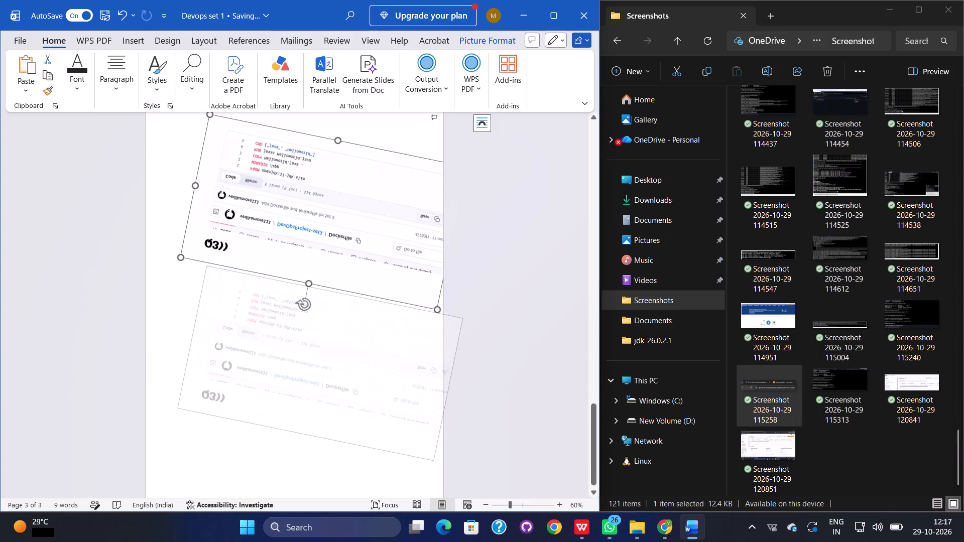
Cut the tilted Q3 Dockerfile image out of the report, below the git push terminal image.
{"action": "right_click", "coordinate": [324, 234]}
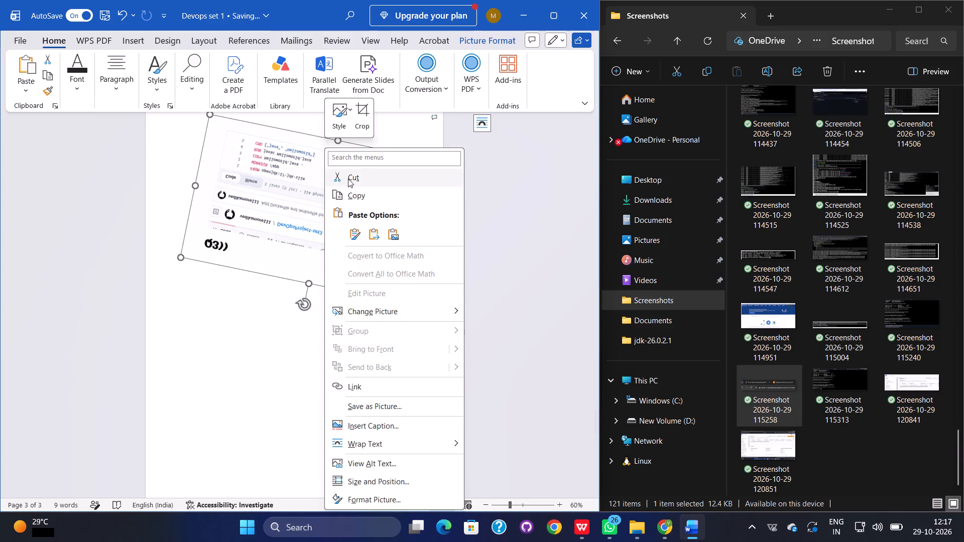
{"action": "left_click", "coordinate": [348, 179]}
{"action": "scroll", "coordinate": [285, 202], "scroll_direction": "up", "scroll_amount": 1}
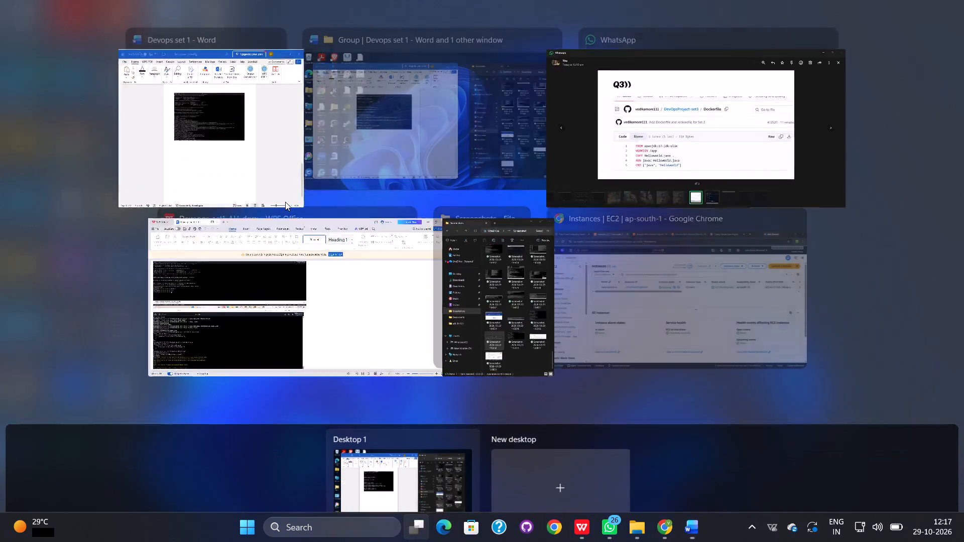
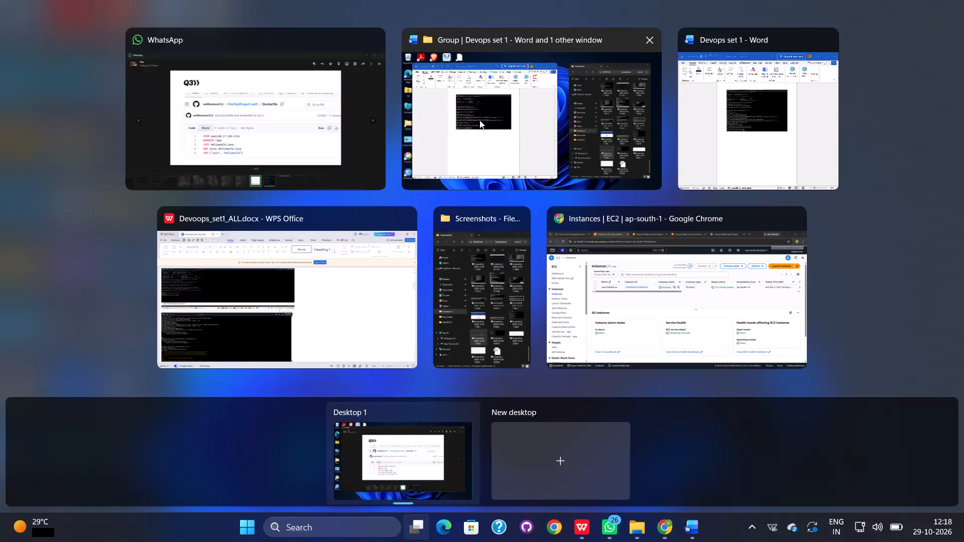
{"action": "left_click", "coordinate": [479, 120]}
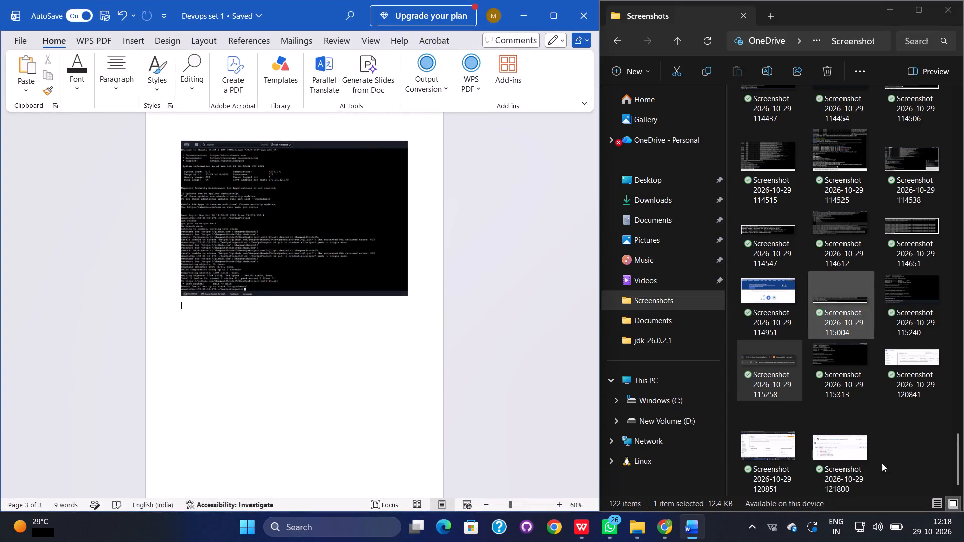
{"action": "right_click", "coordinate": [859, 457]}
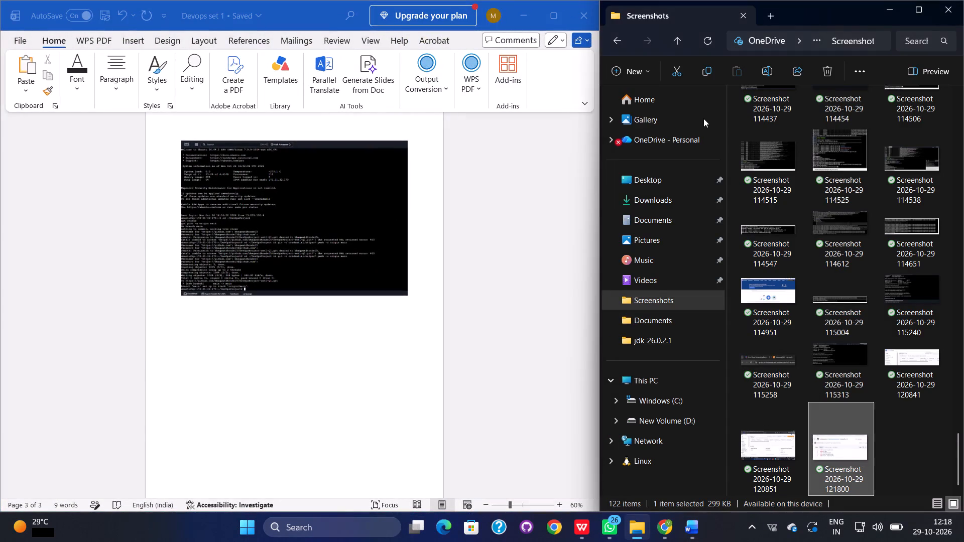
{"action": "right_click", "coordinate": [834, 439]}
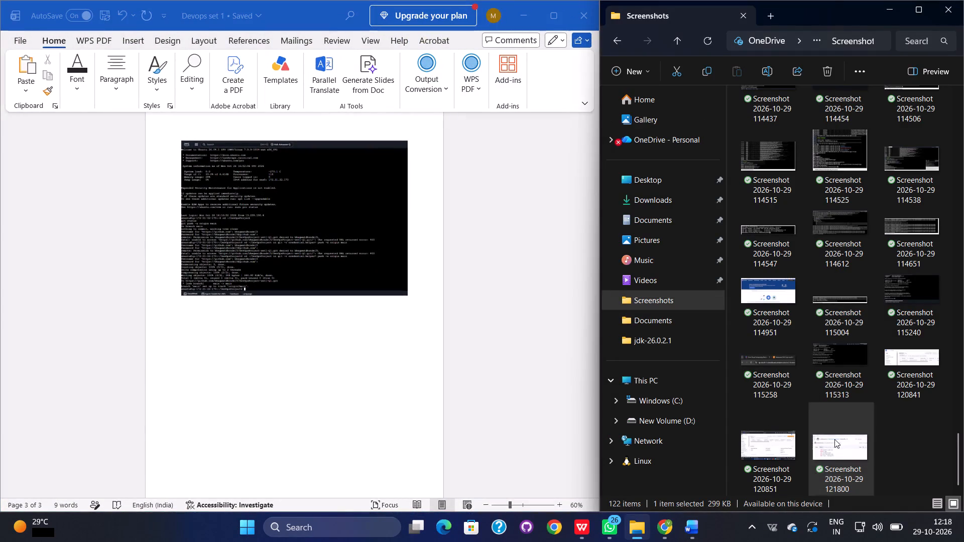
{"action": "left_click", "coordinate": [663, 19]}
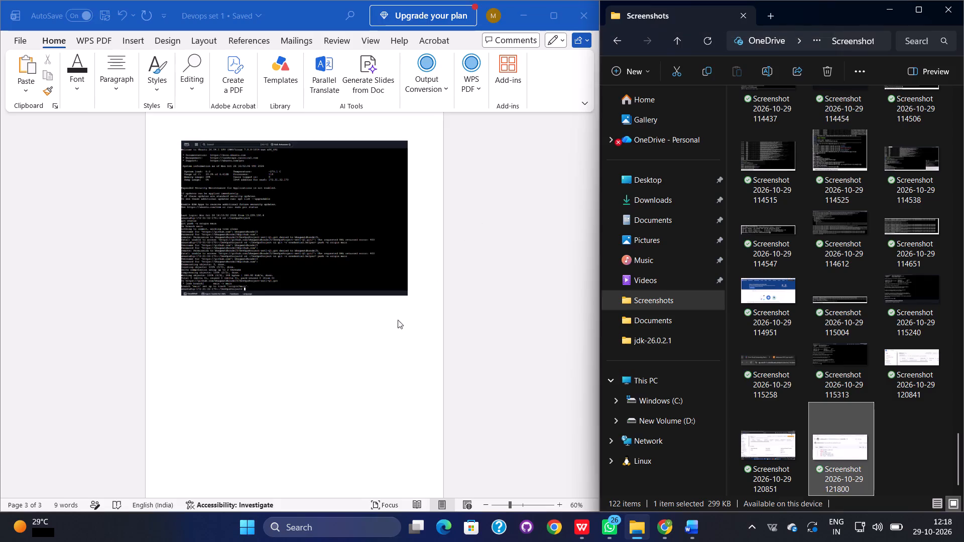
{"action": "left_click", "coordinate": [370, 362]}
{"action": "key", "text": "ctrl+v"}
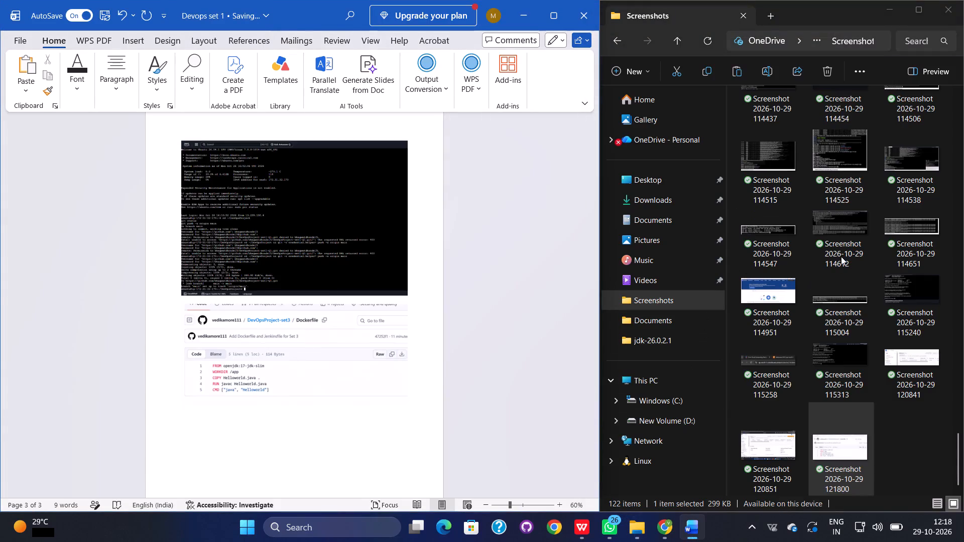
Look through the remaining images in the Screenshots folder and check Devoops_set1_ALL.docx in WPS Office from the Question 1 images to Question 2.
{"action": "scroll", "coordinate": [780, 272], "scroll_direction": "up", "scroll_amount": 3}
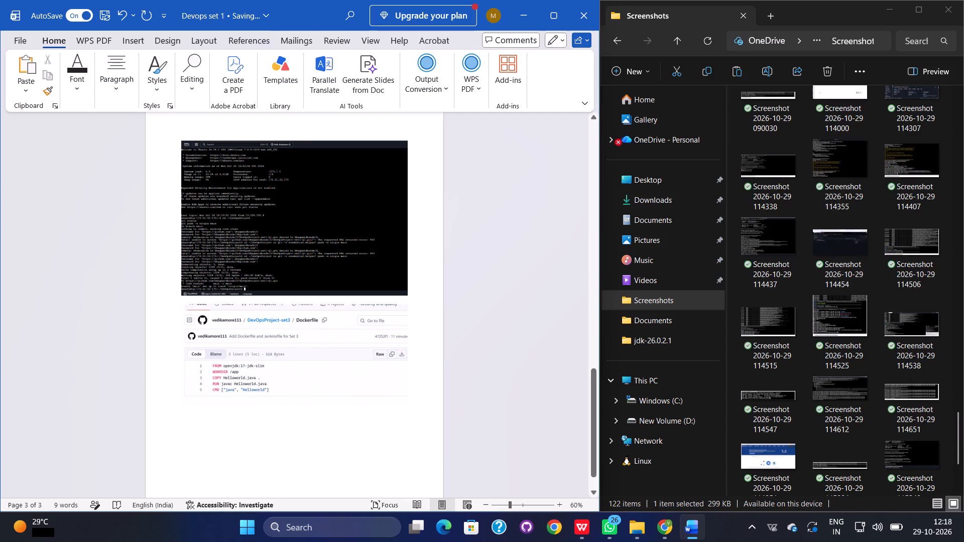
{"action": "scroll", "coordinate": [356, 300], "scroll_direction": "right", "scroll_amount": 1}
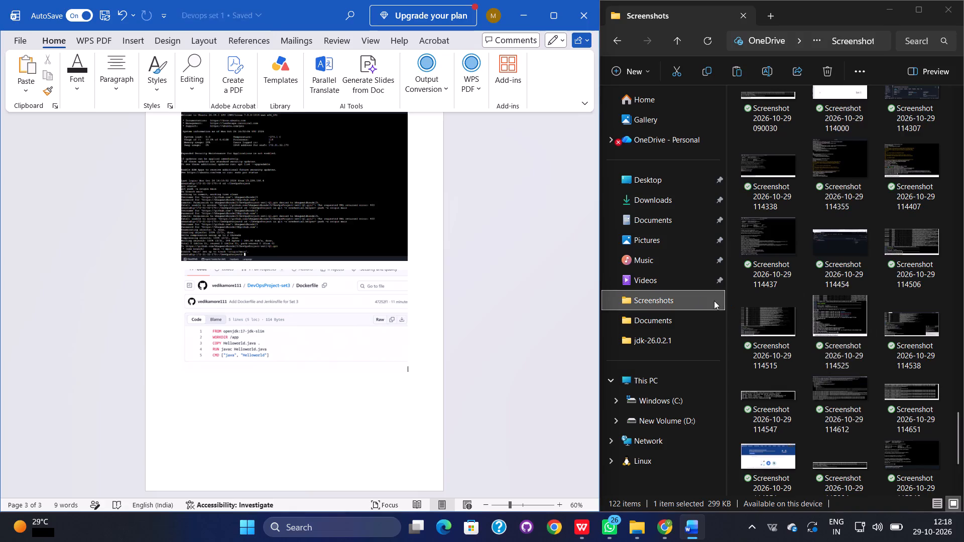
{"action": "scroll", "coordinate": [886, 331], "scroll_direction": "down", "scroll_amount": 1}
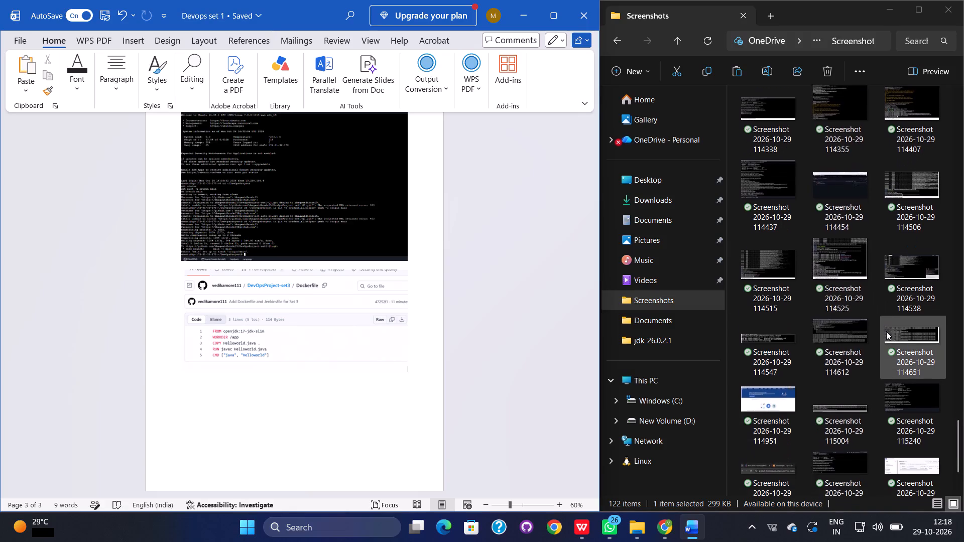
{"action": "scroll", "coordinate": [886, 331], "scroll_direction": "down", "scroll_amount": 1}
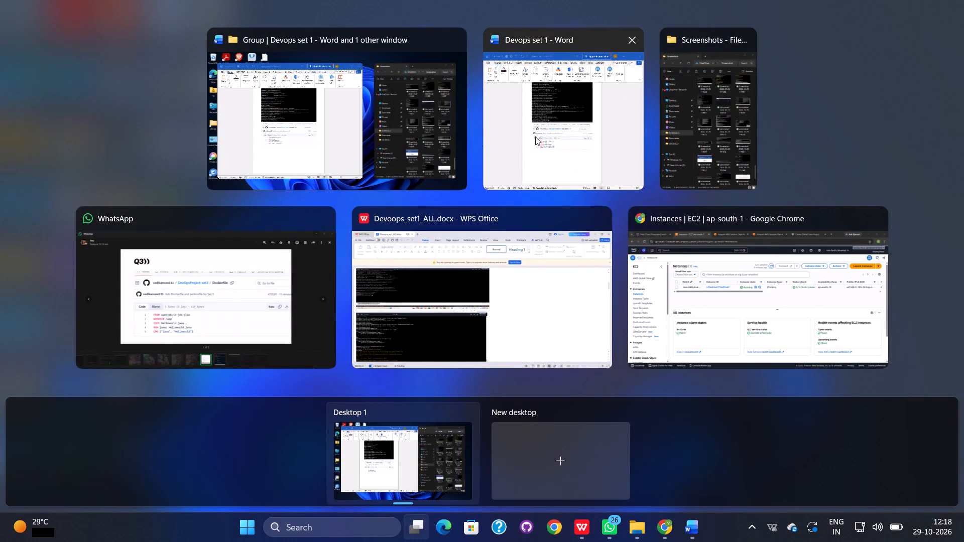
{"action": "left_click", "coordinate": [448, 325]}
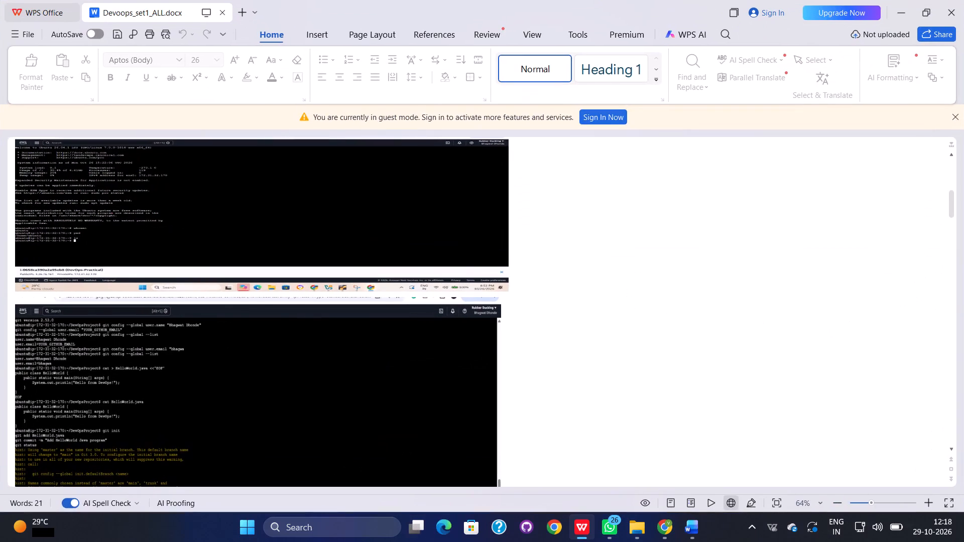
{"action": "scroll", "coordinate": [347, 319], "scroll_direction": "up", "scroll_amount": 3}
{"action": "scroll", "coordinate": [347, 319], "scroll_direction": "right", "scroll_amount": 1}
{"action": "scroll", "coordinate": [347, 319], "scroll_direction": "down", "scroll_amount": 2}
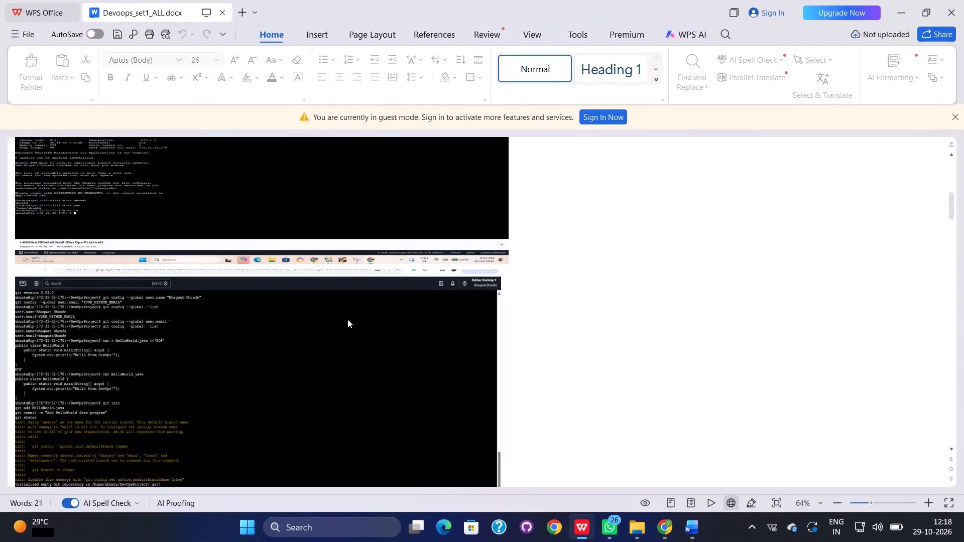
{"action": "scroll", "coordinate": [347, 319], "scroll_direction": "down", "scroll_amount": 6}
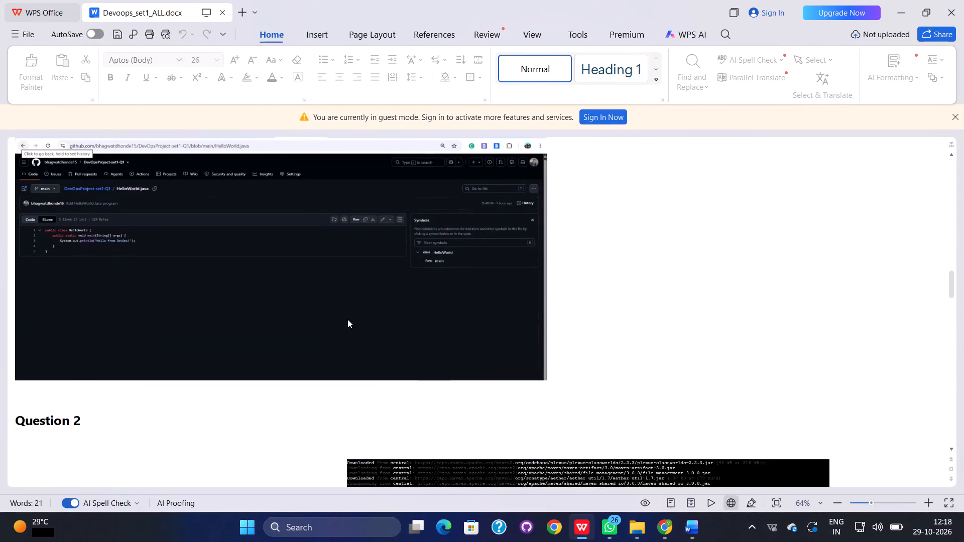
{"action": "scroll", "coordinate": [347, 319], "scroll_direction": "down", "scroll_amount": 1}
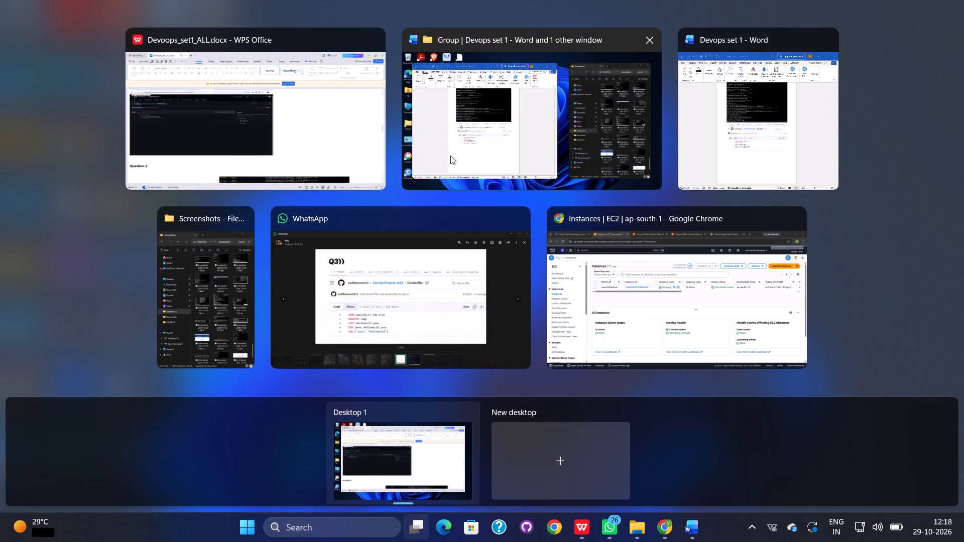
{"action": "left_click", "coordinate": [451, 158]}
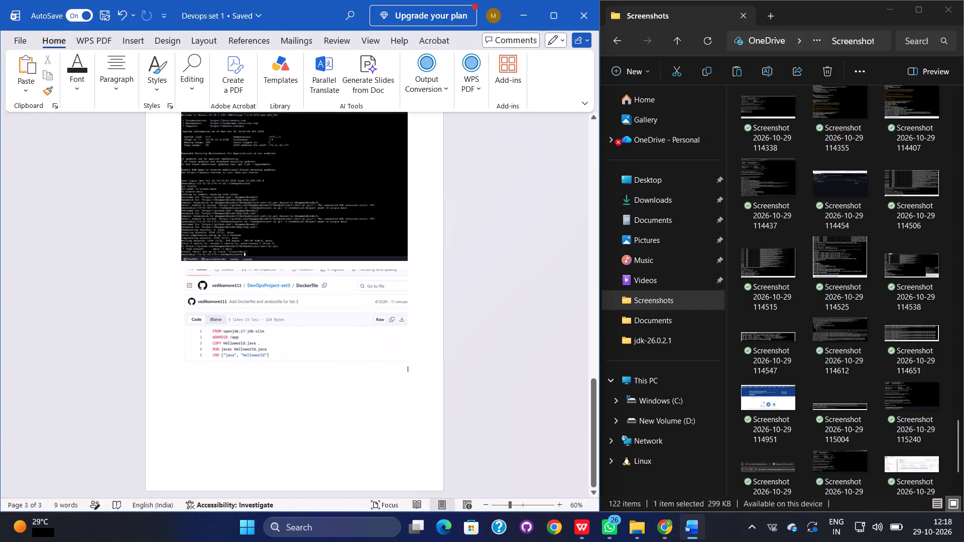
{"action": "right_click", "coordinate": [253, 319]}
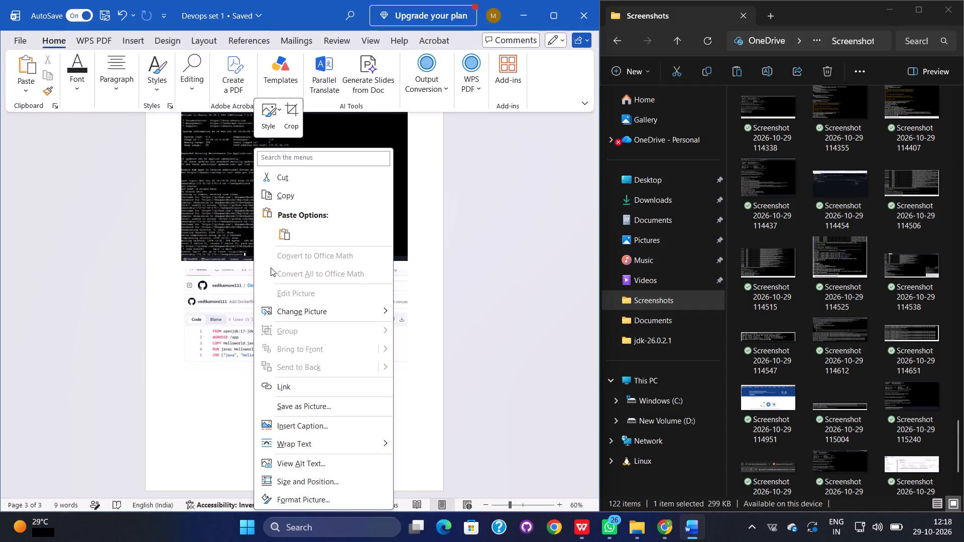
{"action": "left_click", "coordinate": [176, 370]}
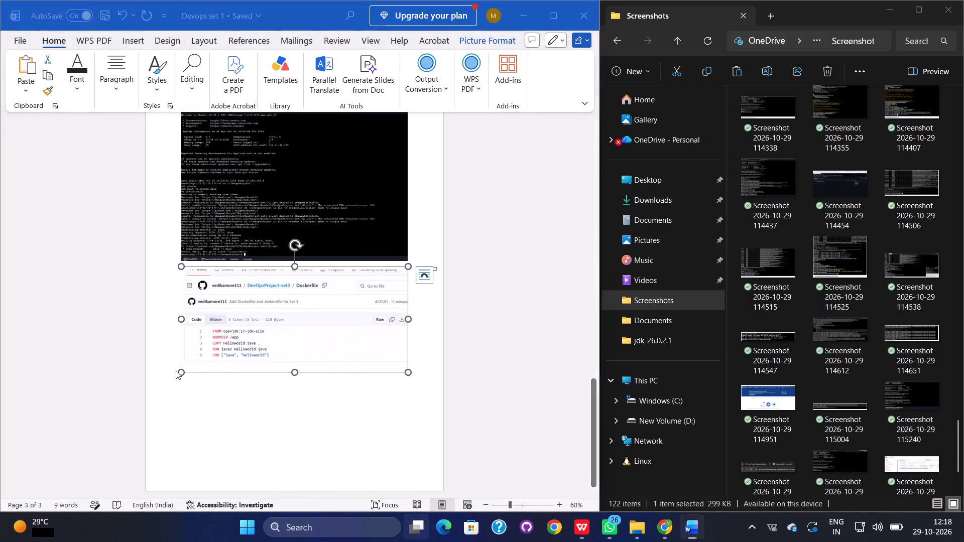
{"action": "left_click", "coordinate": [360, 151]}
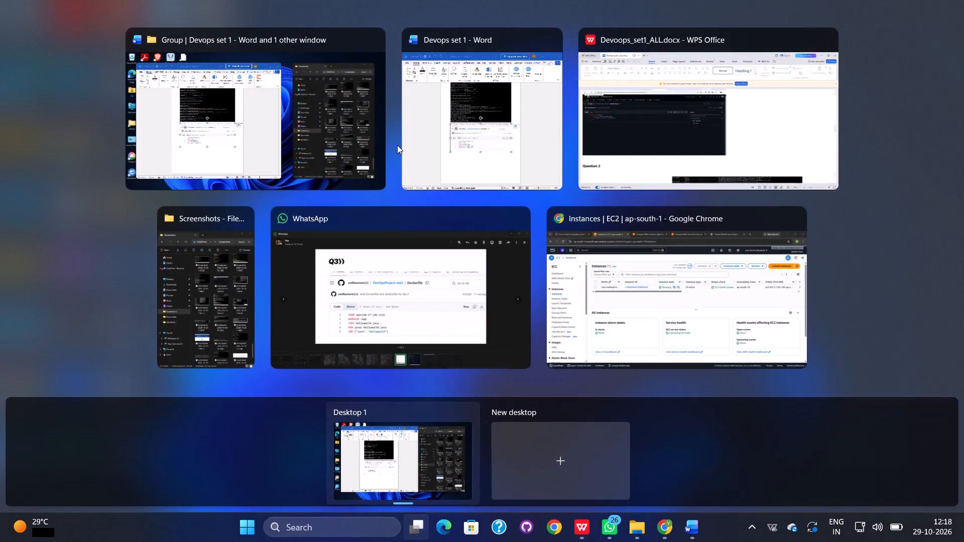
Switch to Devoops_set1_ALL.docx in WPS Office and review the screenshots under Question 2 and Question 3.
{"action": "left_click", "coordinate": [658, 95]}
{"action": "scroll", "coordinate": [385, 301], "scroll_direction": "down", "scroll_amount": 2}
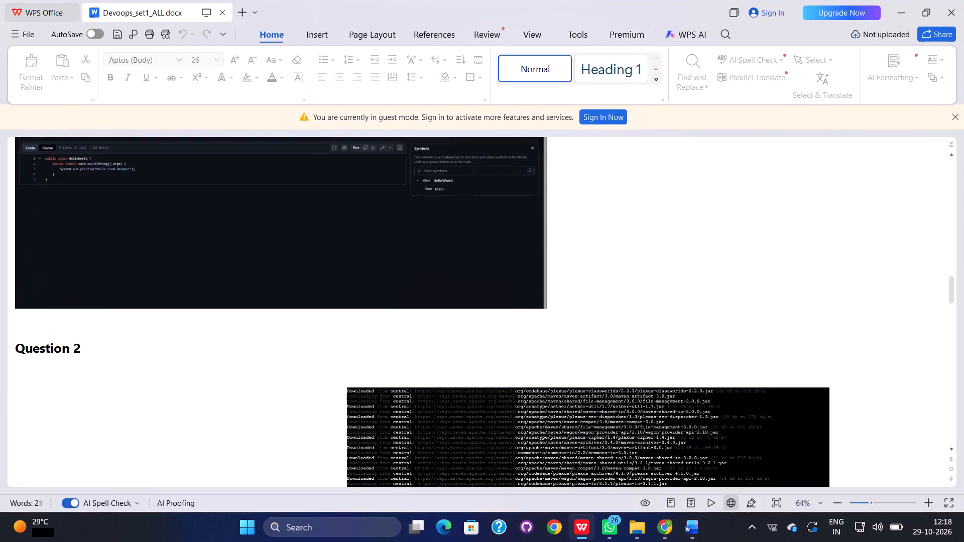
{"action": "scroll", "coordinate": [385, 301], "scroll_direction": "down", "scroll_amount": 1}
{"action": "scroll", "coordinate": [385, 301], "scroll_direction": "up", "scroll_amount": 2}
{"action": "scroll", "coordinate": [385, 301], "scroll_direction": "down", "scroll_amount": 3}
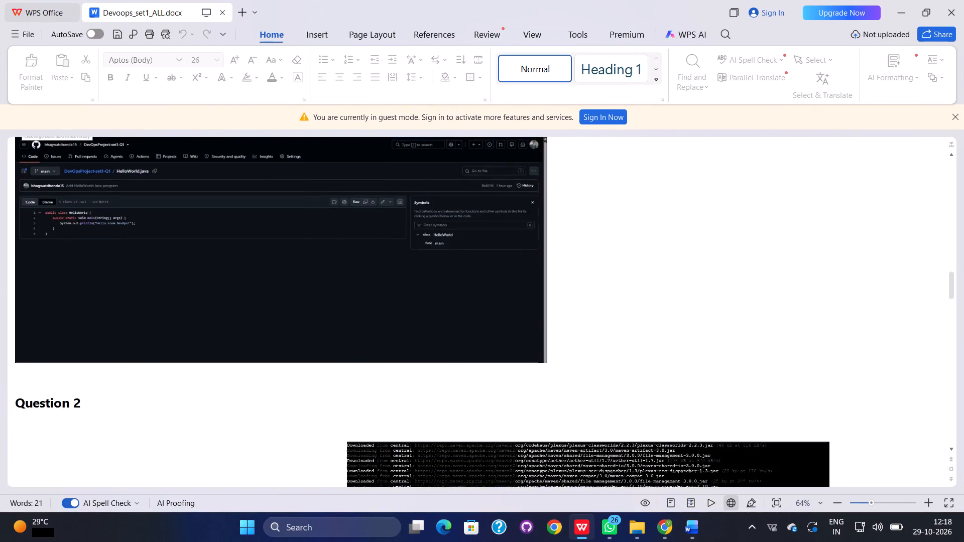
{"action": "scroll", "coordinate": [385, 301], "scroll_direction": "down", "scroll_amount": 8}
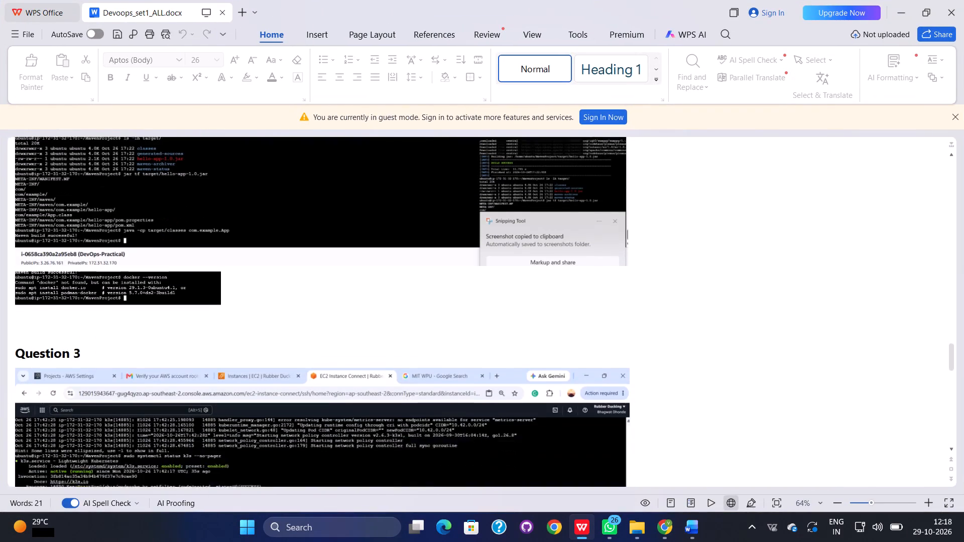
{"action": "scroll", "coordinate": [385, 301], "scroll_direction": "down", "scroll_amount": 7}
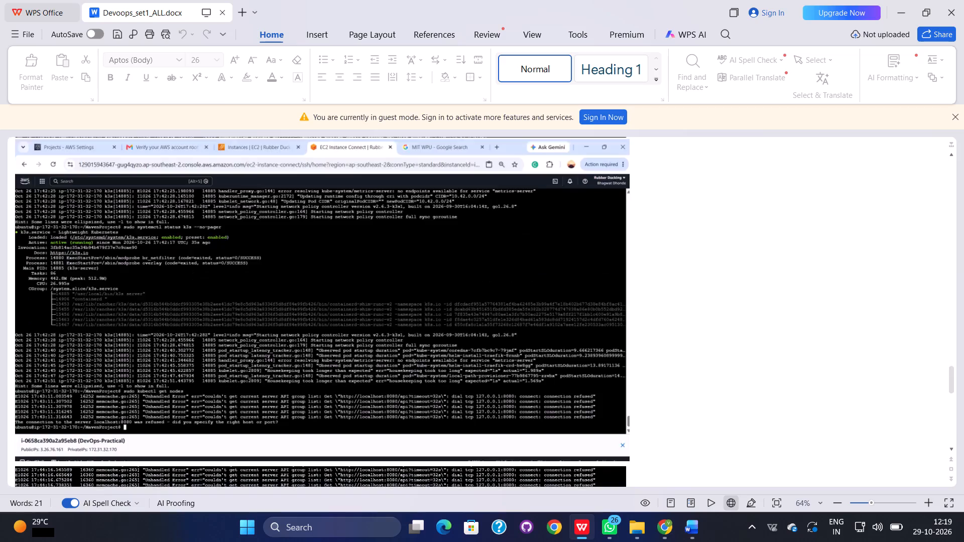
{"action": "scroll", "coordinate": [385, 301], "scroll_direction": "down", "scroll_amount": 5}
{"action": "scroll", "coordinate": [385, 301], "scroll_direction": "up", "scroll_amount": 7}
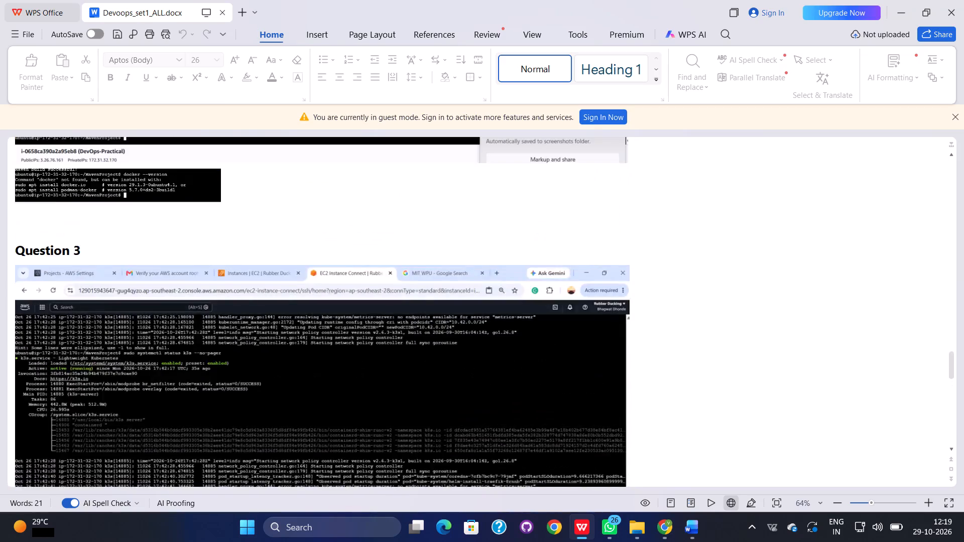
{"action": "scroll", "coordinate": [385, 301], "scroll_direction": "up", "scroll_amount": 13}
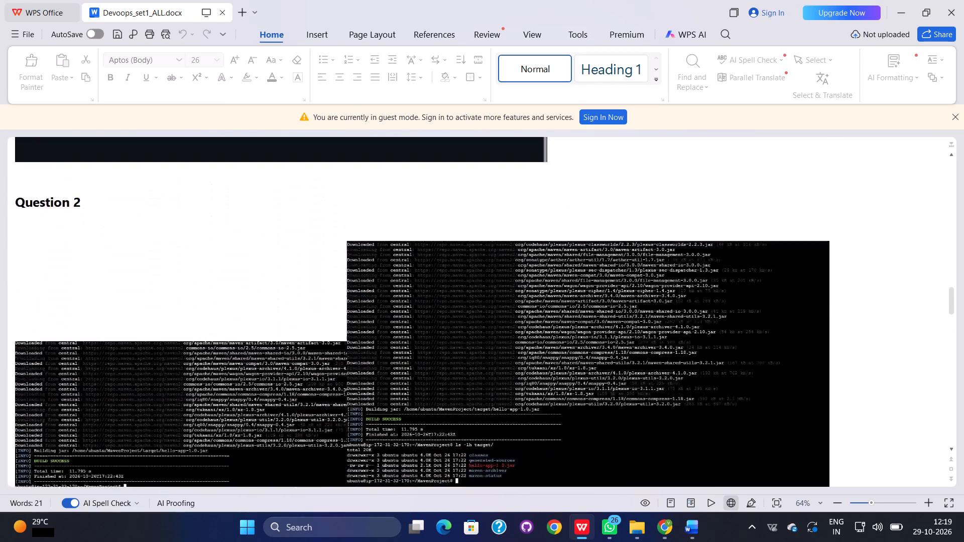
Review the screenshots placed above the Question 2 heading in Devoops_set1_ALL.docx.
{"action": "scroll", "coordinate": [385, 301], "scroll_direction": "up", "scroll_amount": 5}
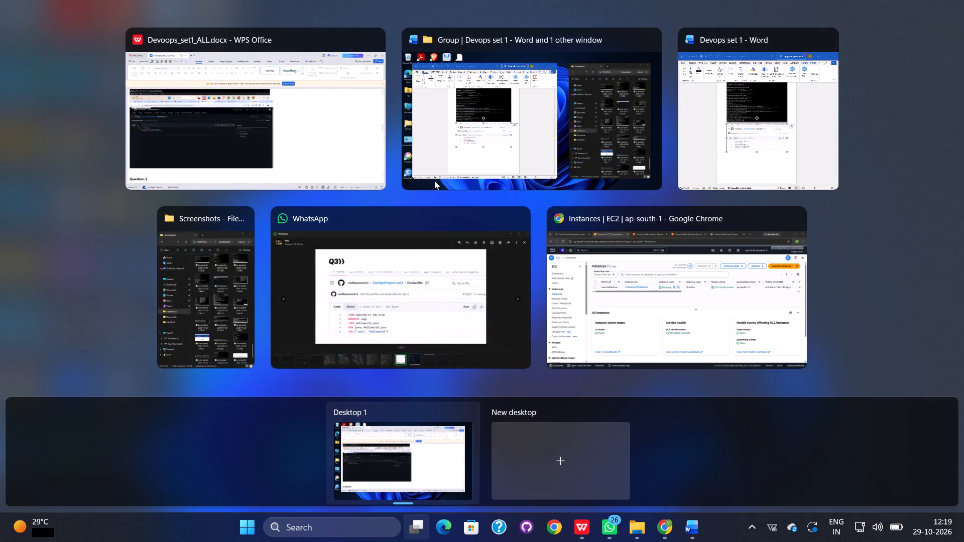
Switch back to the Devops set 1 document in Word and open the editing options for the Q3 Dockerfile image on page 3.
{"action": "left_click", "coordinate": [454, 147]}
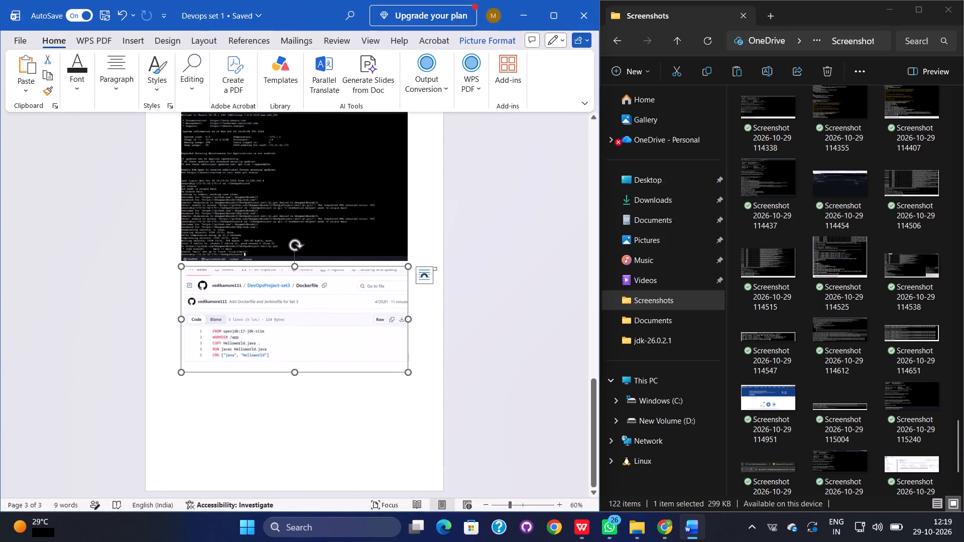
{"action": "right_click", "coordinate": [316, 324]}
{"action": "left_click", "coordinate": [369, 179]}
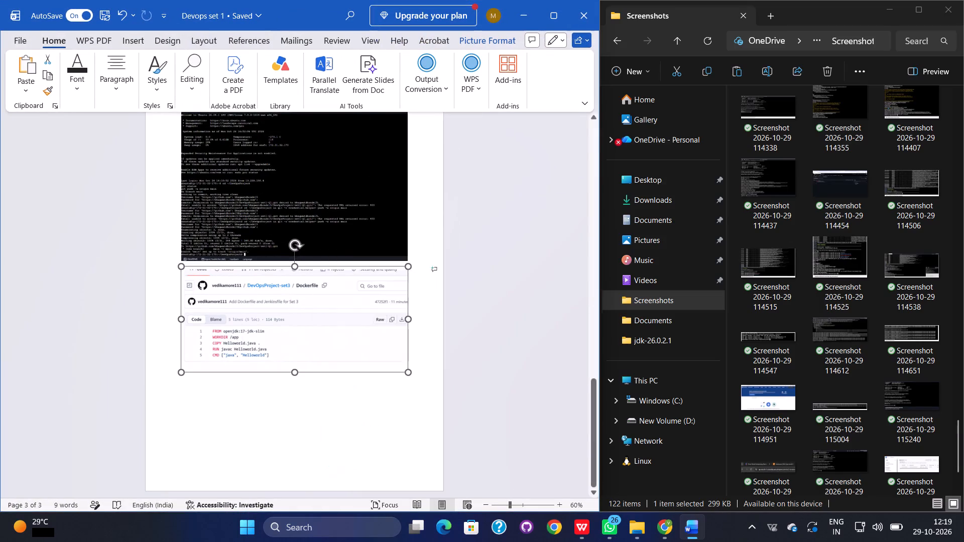
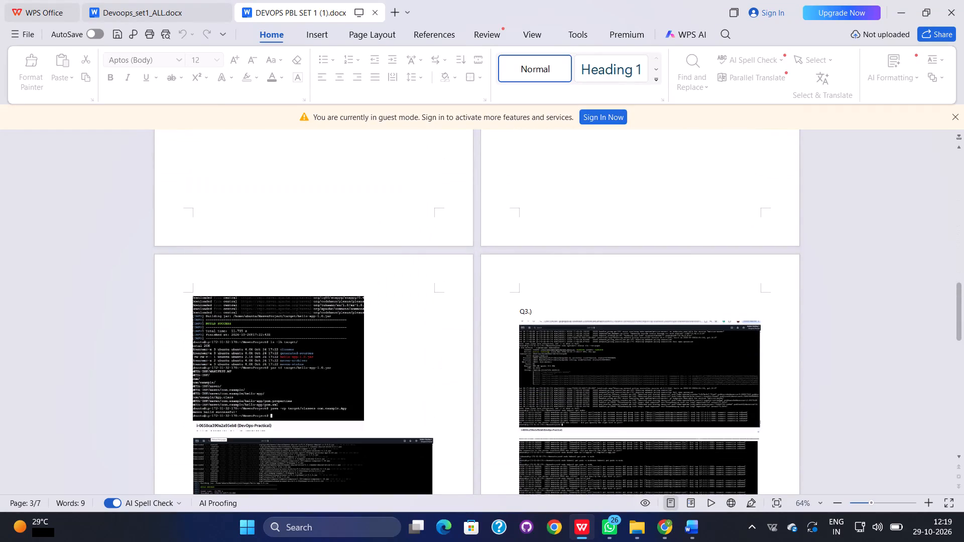
Review the Maven, Docker and GitHub screenshots around the Q2 and Q3 labels in DEVOPS PBL SET 1 (1).docx.
{"action": "scroll", "coordinate": [541, 311], "scroll_direction": "down", "scroll_amount": 4}
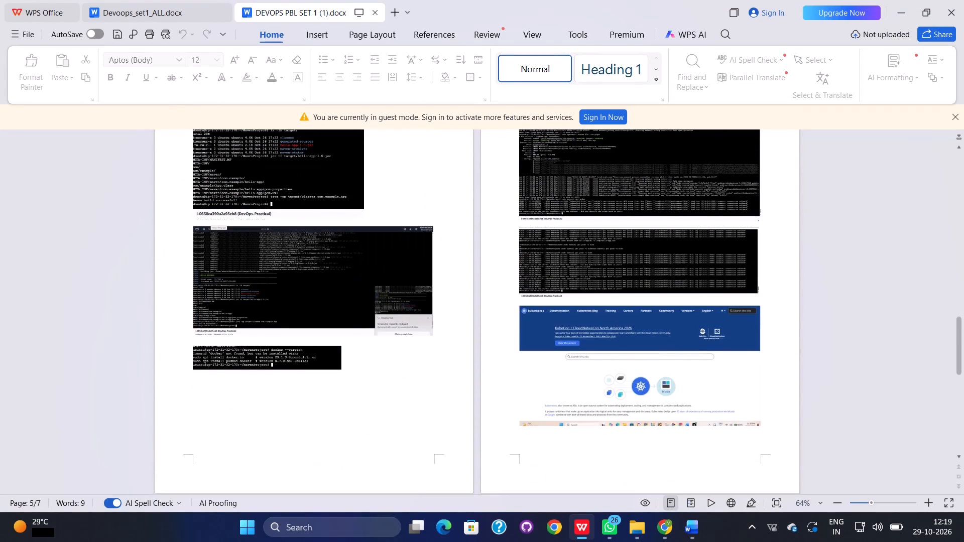
{"action": "scroll", "coordinate": [541, 311], "scroll_direction": "up", "scroll_amount": 6}
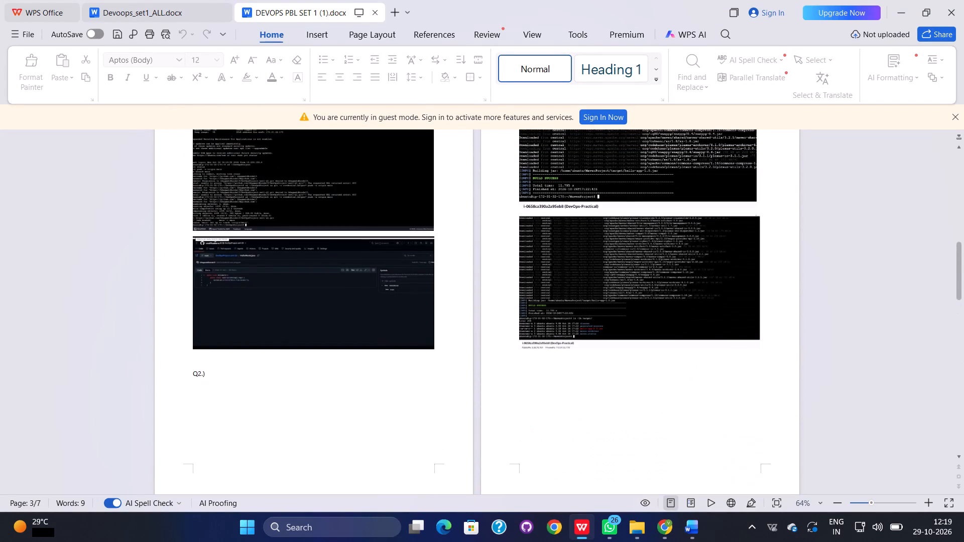
{"action": "scroll", "coordinate": [541, 311], "scroll_direction": "up", "scroll_amount": 1}
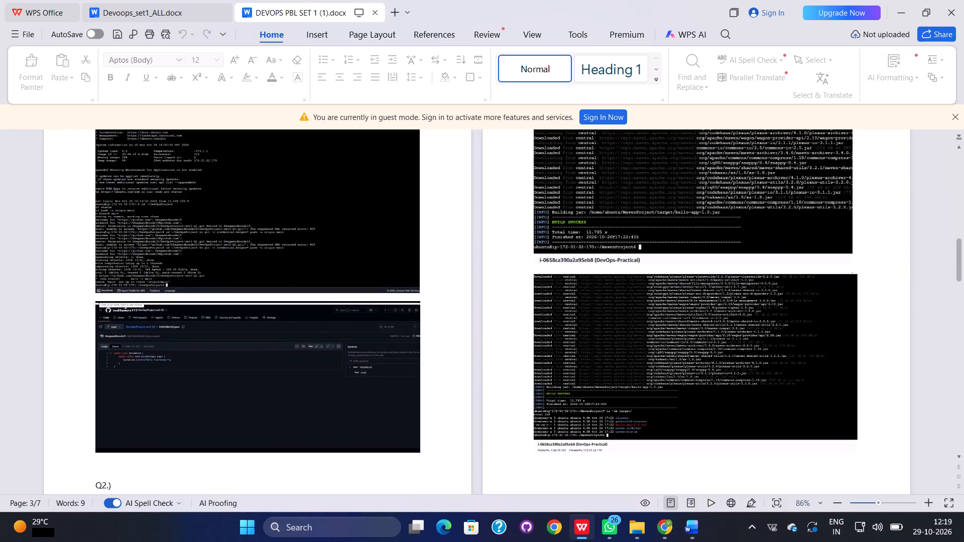
Capture a screenshot of the GitHub HelloWorld.java page image above Q2 in DEVOPS PBL SET 1 (1).docx.
{"action": "scroll", "coordinate": [387, 297], "scroll_direction": "up", "scroll_amount": 10}
{"action": "scroll", "coordinate": [387, 297], "scroll_direction": "down", "scroll_amount": 4}
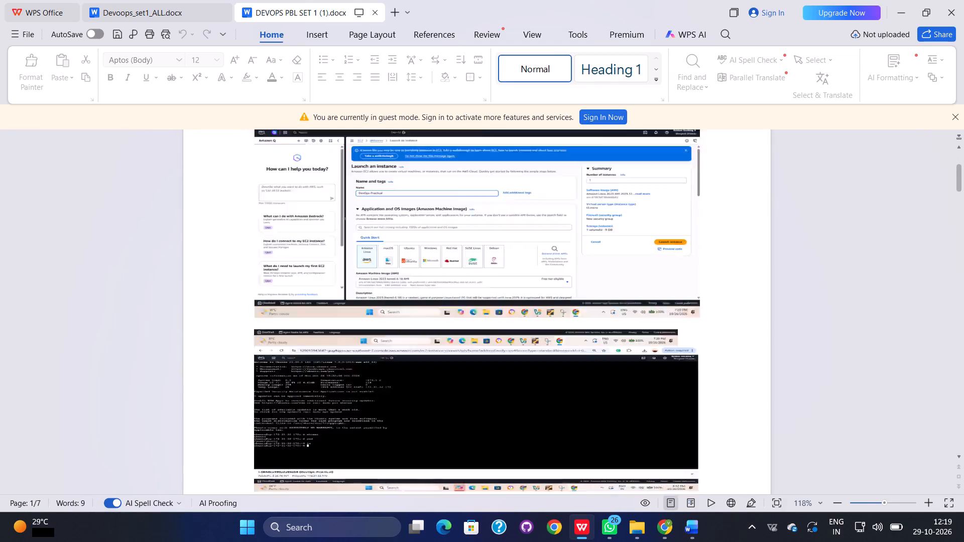
{"action": "scroll", "coordinate": [387, 297], "scroll_direction": "down", "scroll_amount": 9}
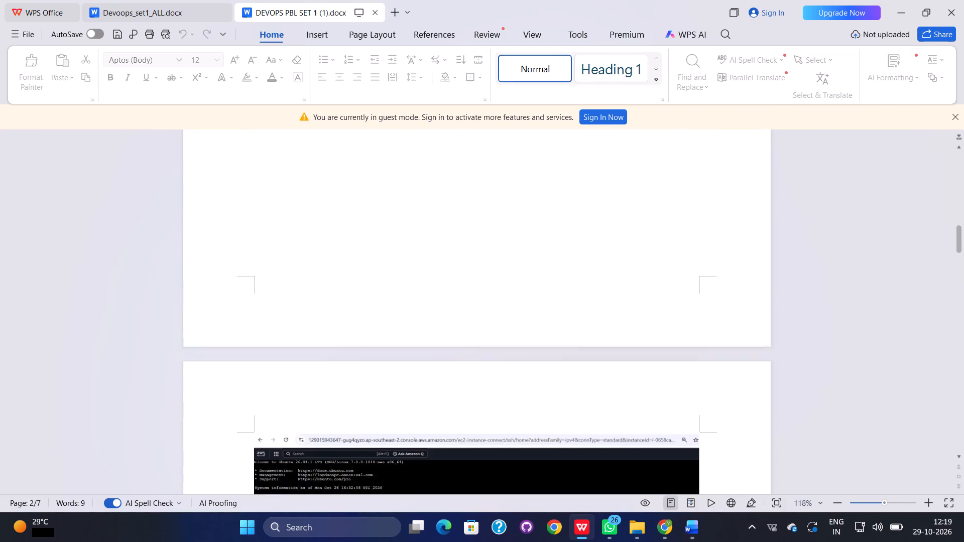
{"action": "scroll", "coordinate": [387, 297], "scroll_direction": "down", "scroll_amount": 9}
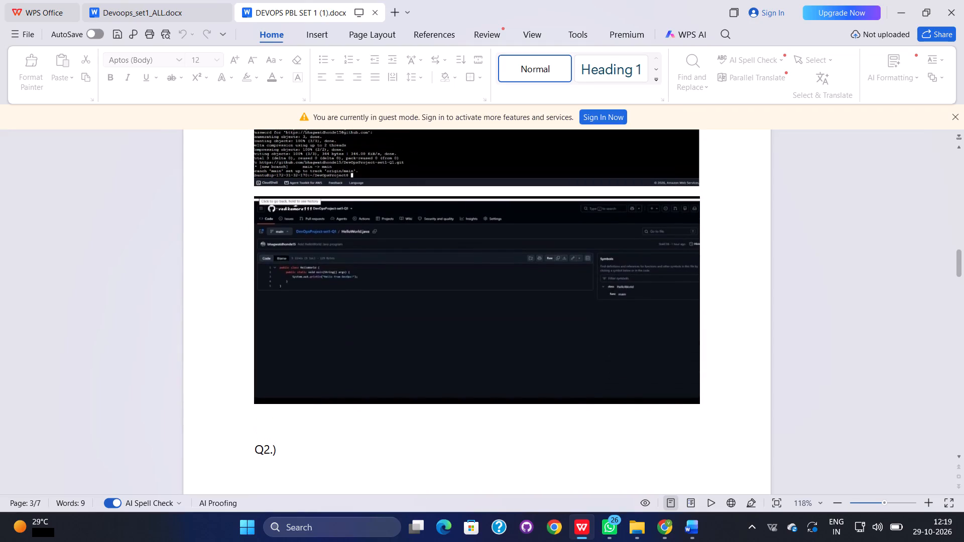
{"action": "scroll", "coordinate": [473, 274], "scroll_direction": "left", "scroll_amount": 2}
{"action": "key", "text": "Print"}
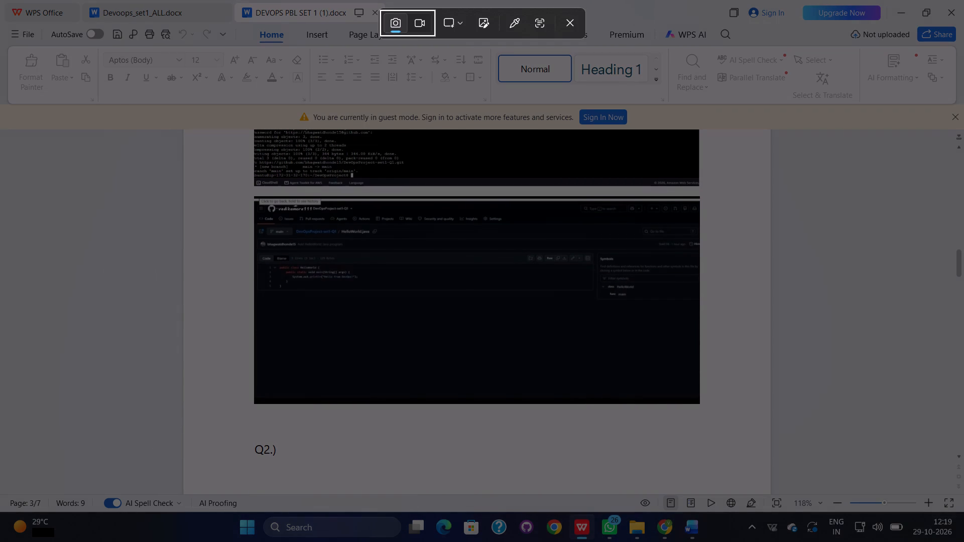
{"action": "left_click_drag", "start_coordinate": [252, 196], "coordinate": [661, 397]}
{"action": "scroll", "coordinate": [530, 451], "scroll_direction": "right", "scroll_amount": 2}
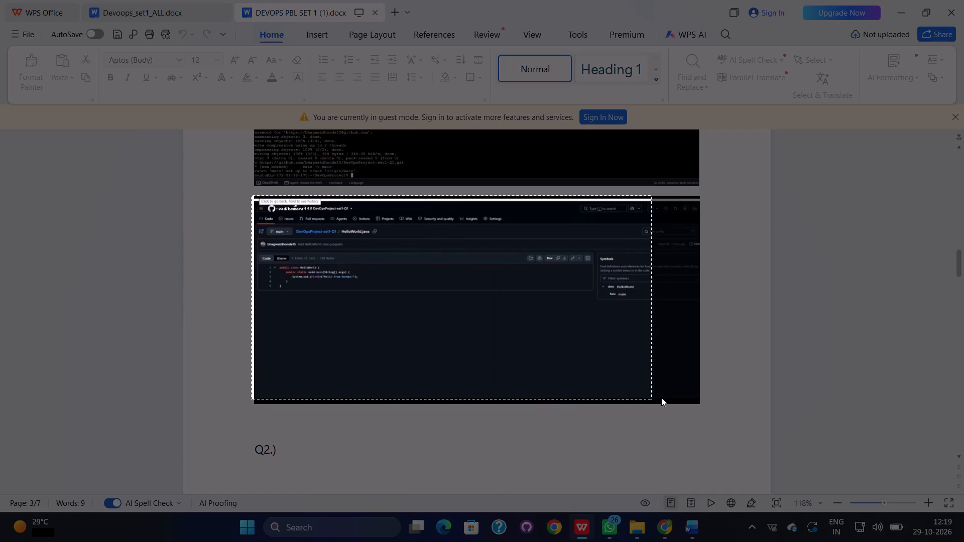
{"action": "left_click_drag", "start_coordinate": [661, 397], "coordinate": [699, 402]}
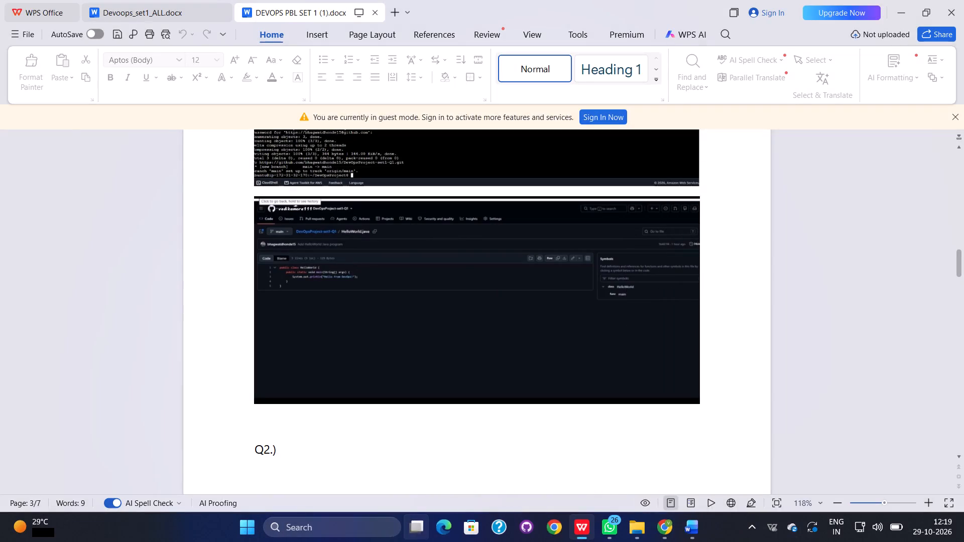
{"action": "left_click", "coordinate": [699, 105]}
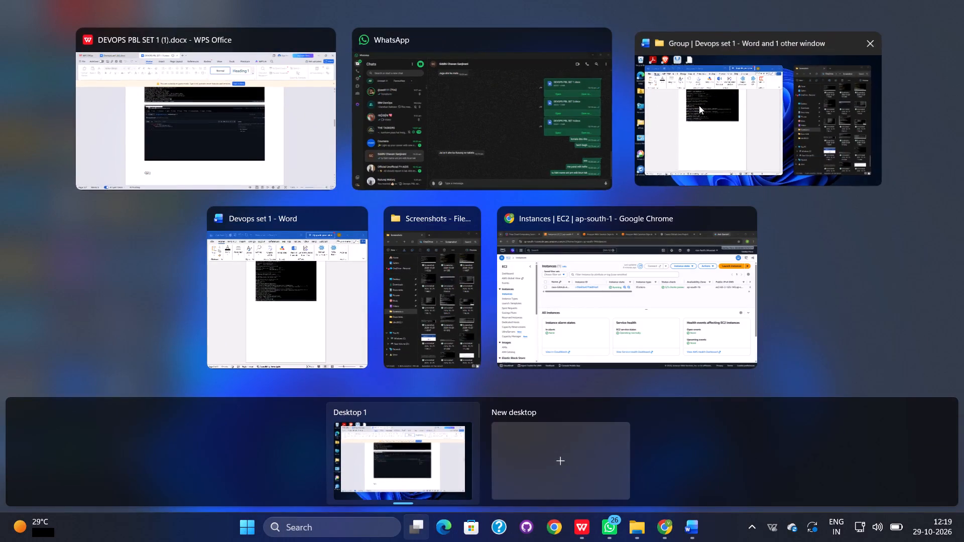
{"action": "scroll", "coordinate": [943, 383], "scroll_direction": "left", "scroll_amount": 1}
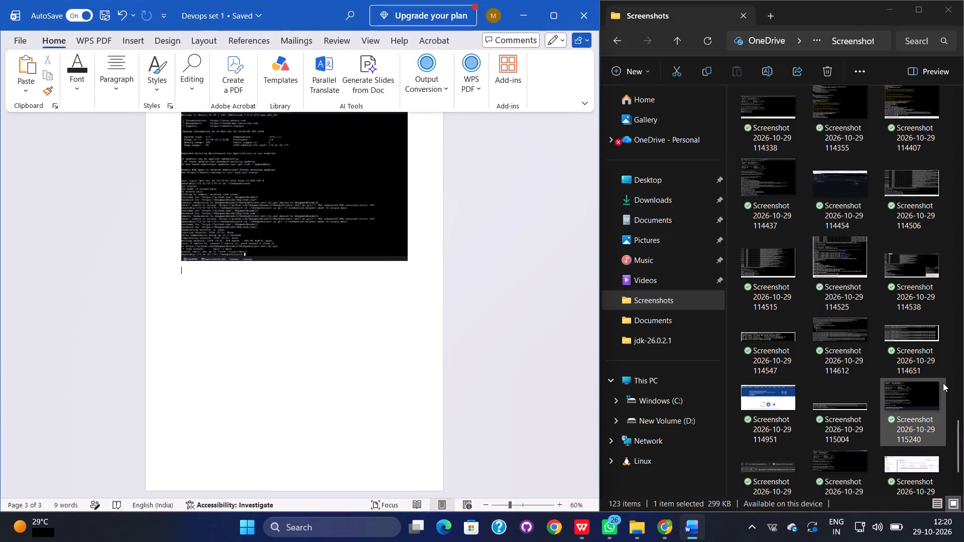
{"action": "scroll", "coordinate": [943, 383], "scroll_direction": "left", "scroll_amount": 1}
{"action": "scroll", "coordinate": [877, 375], "scroll_direction": "down", "scroll_amount": 7}
{"action": "right_click", "coordinate": [902, 448]}
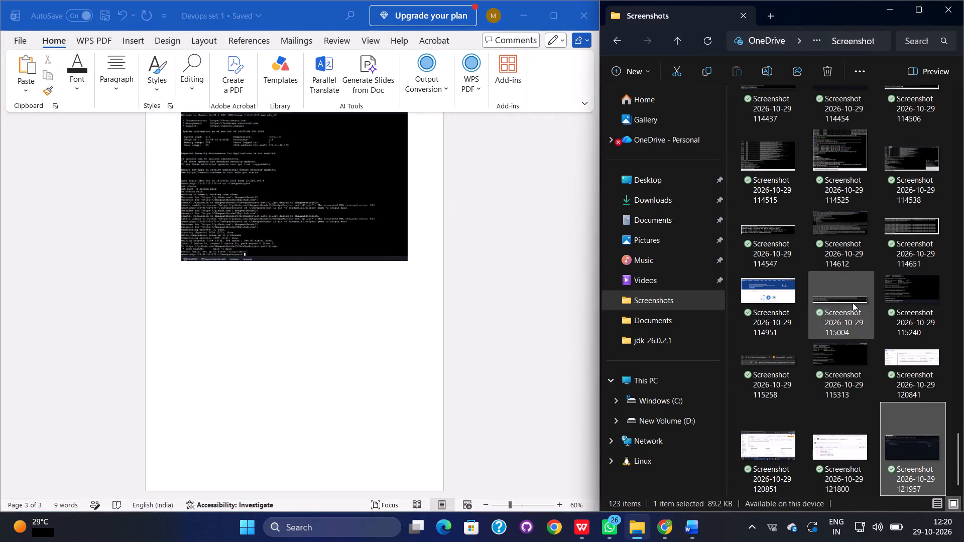
{"action": "right_click", "coordinate": [926, 450]}
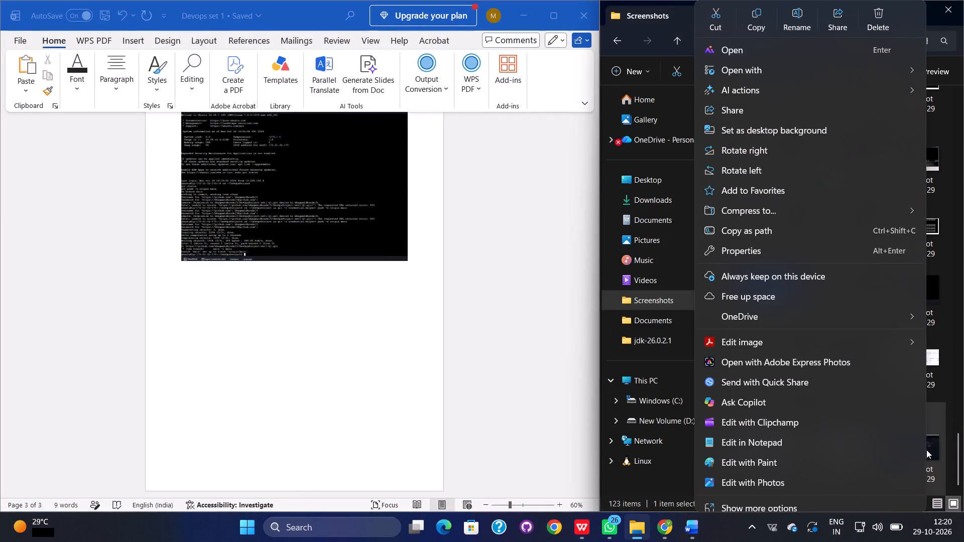
{"action": "left_click", "coordinate": [756, 17]}
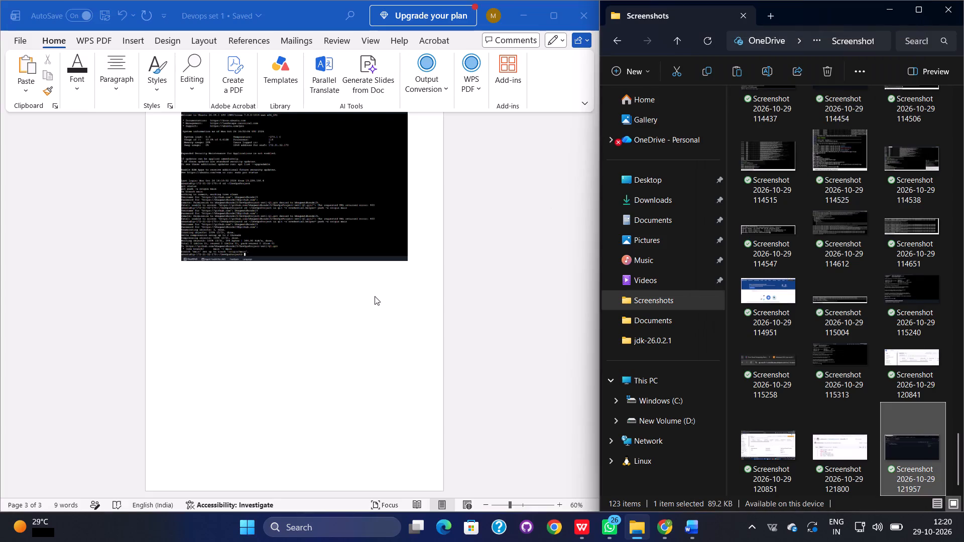
{"action": "left_click", "coordinate": [362, 302]}
{"action": "key", "text": "ctrl+v"}
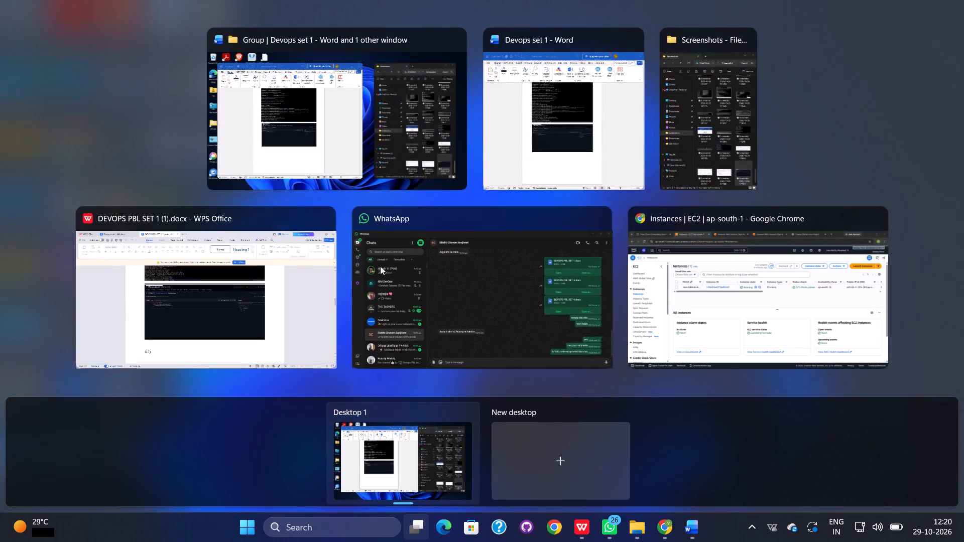
Return to Devops set 1 and review its pages from the SET 1 heading to the last pasted screenshot.
{"action": "left_click", "coordinate": [513, 135]}
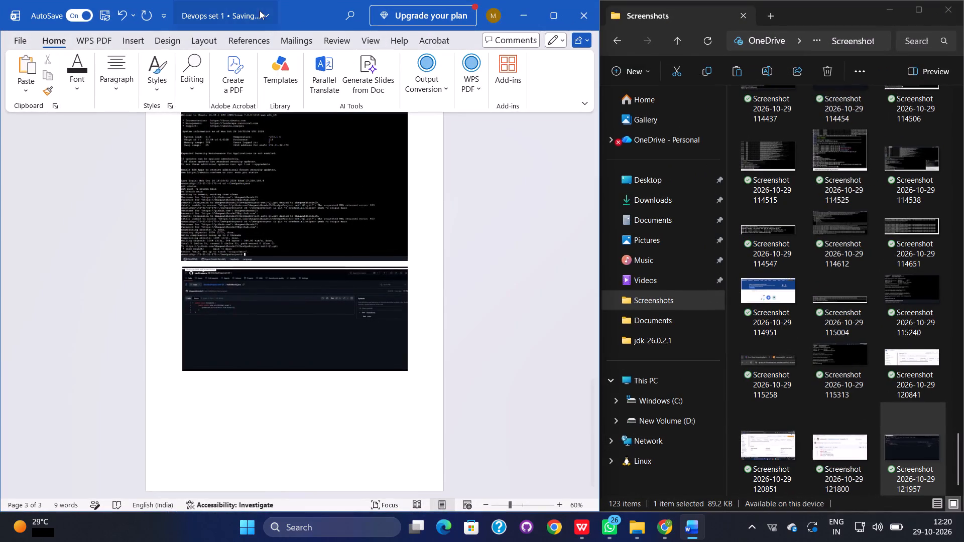
{"action": "scroll", "coordinate": [293, 266], "scroll_direction": "down", "scroll_amount": 1}
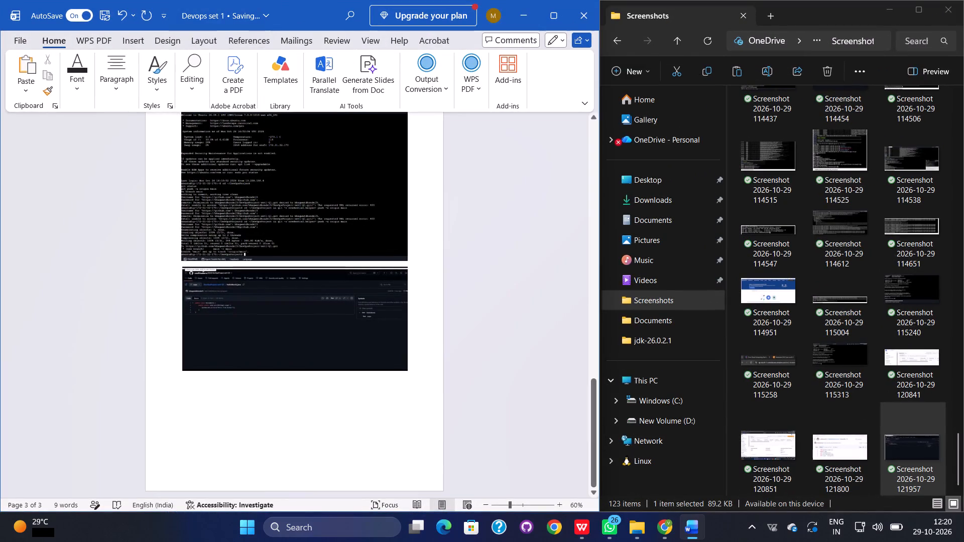
{"action": "scroll", "coordinate": [293, 266], "scroll_direction": "down", "scroll_amount": 10}
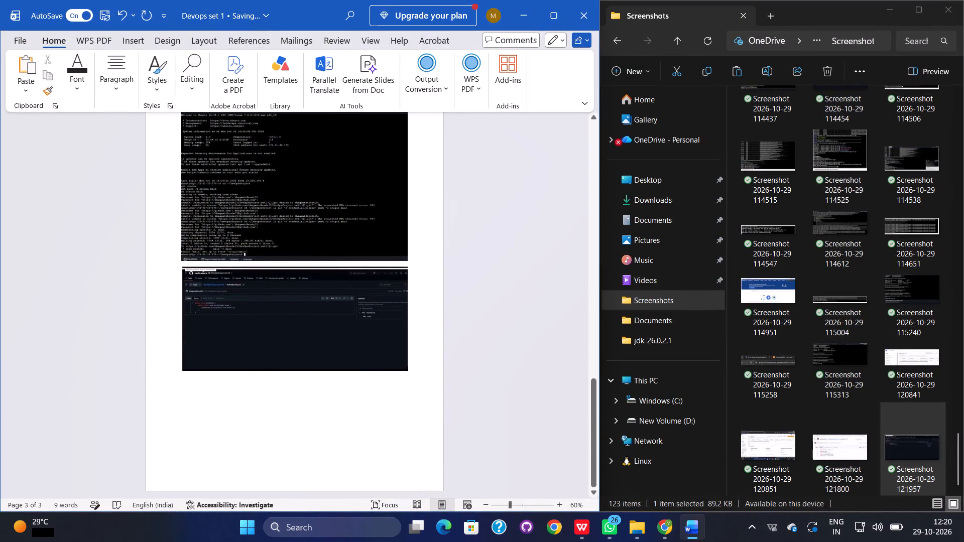
{"action": "scroll", "coordinate": [293, 266], "scroll_direction": "down", "scroll_amount": 3}
{"action": "scroll", "coordinate": [293, 266], "scroll_direction": "up", "scroll_amount": 12}
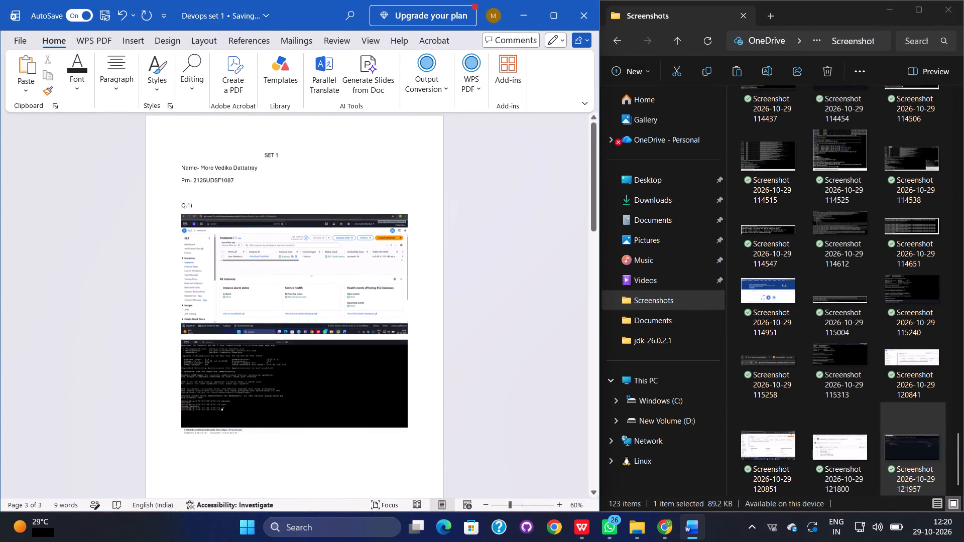
{"action": "scroll", "coordinate": [293, 266], "scroll_direction": "up", "scroll_amount": 1}
{"action": "scroll", "coordinate": [293, 266], "scroll_direction": "down", "scroll_amount": 20}
{"action": "scroll", "coordinate": [293, 266], "scroll_direction": "down", "scroll_amount": 11}
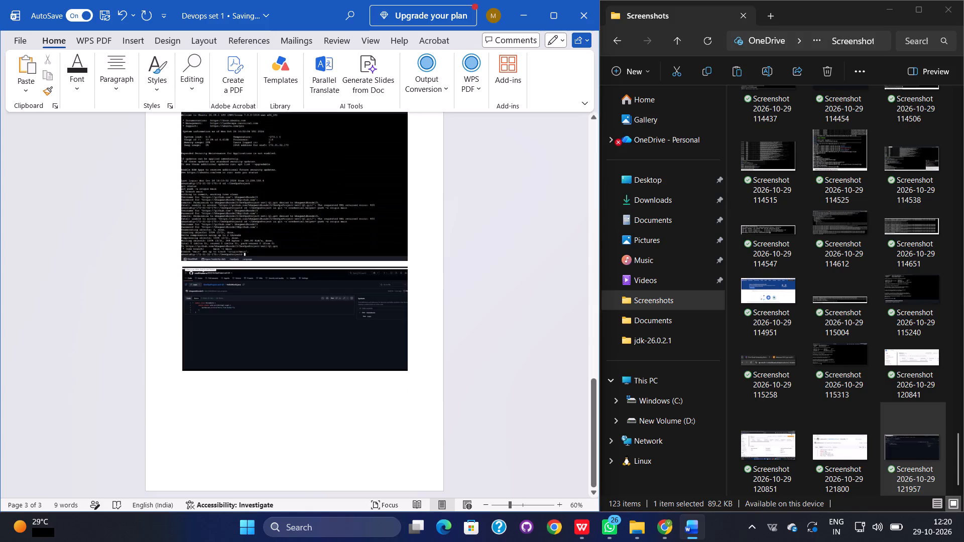
{"action": "scroll", "coordinate": [293, 266], "scroll_direction": "down", "scroll_amount": 18}
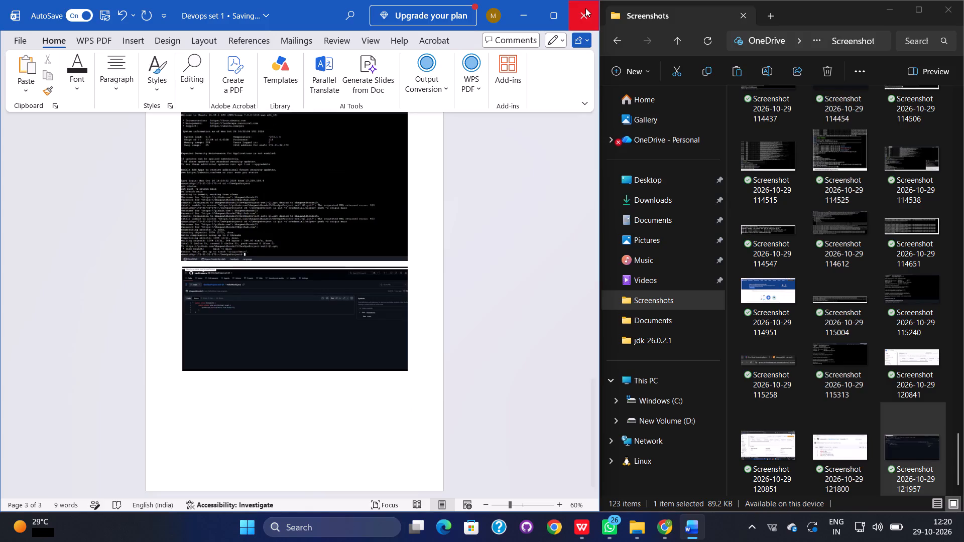
Close the Devops set 1 document.
{"action": "left_click", "coordinate": [585, 8]}
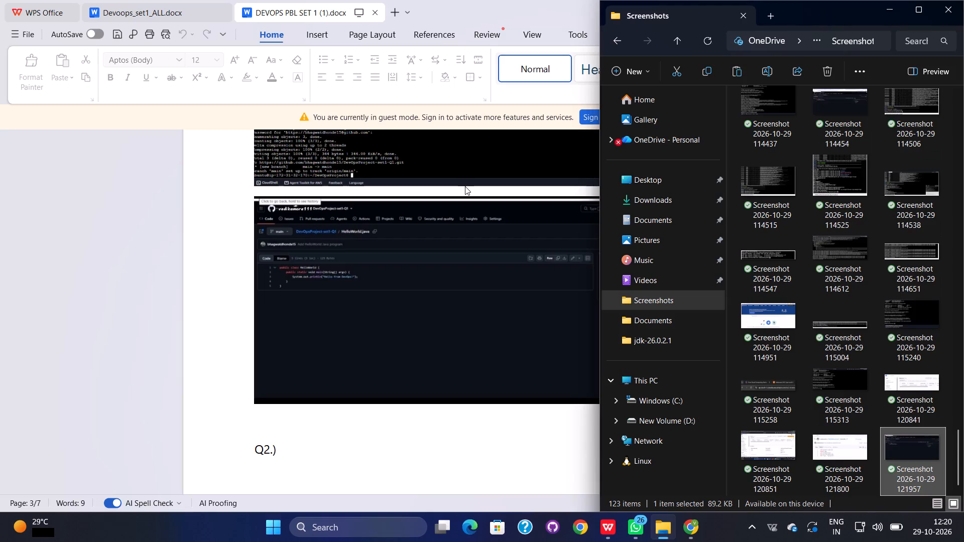
Examine the Maven, Docker and Kubernetes screenshots following the Q2 heading in DEVOPS PBL SET 1 (1).docx.
{"action": "scroll", "coordinate": [344, 241], "scroll_direction": "down", "scroll_amount": 2}
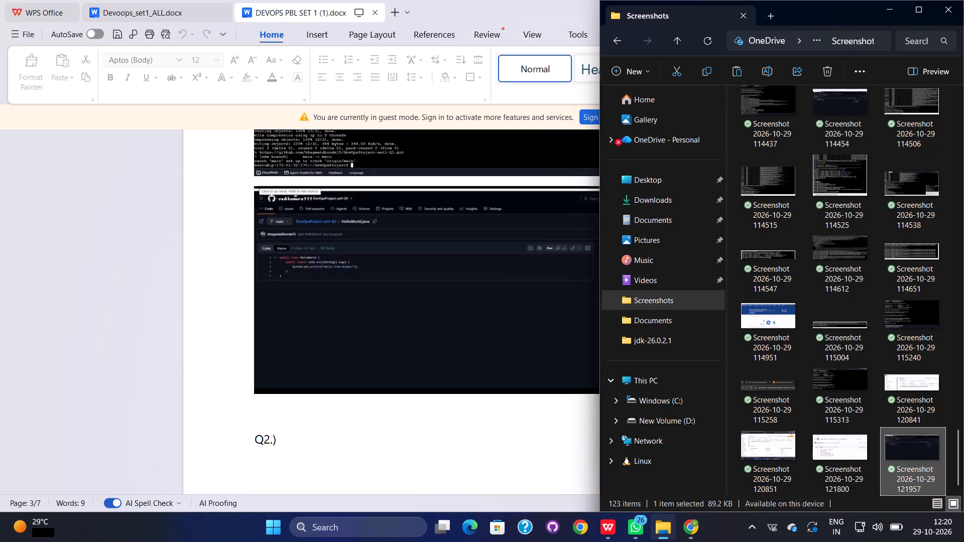
{"action": "scroll", "coordinate": [344, 241], "scroll_direction": "down", "scroll_amount": 5}
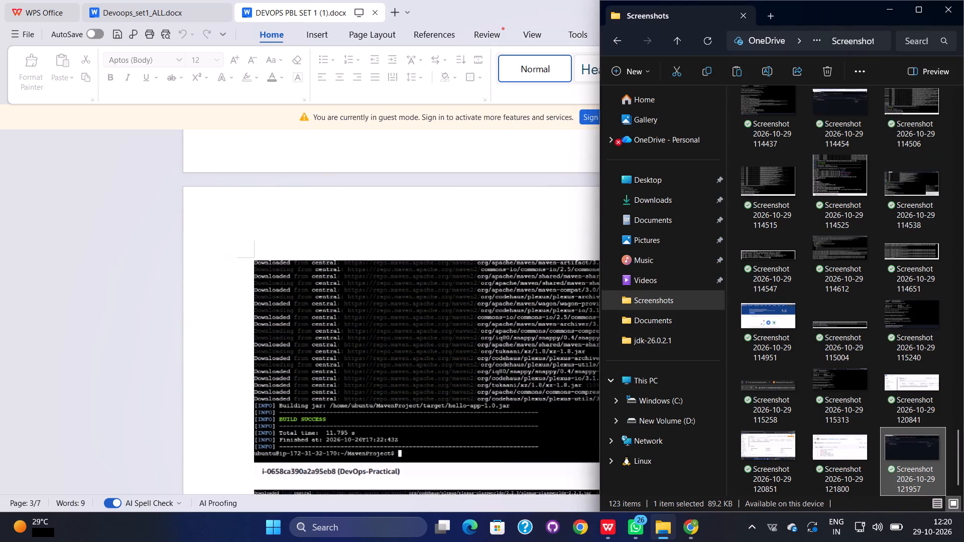
{"action": "scroll", "coordinate": [344, 241], "scroll_direction": "down", "scroll_amount": 13}
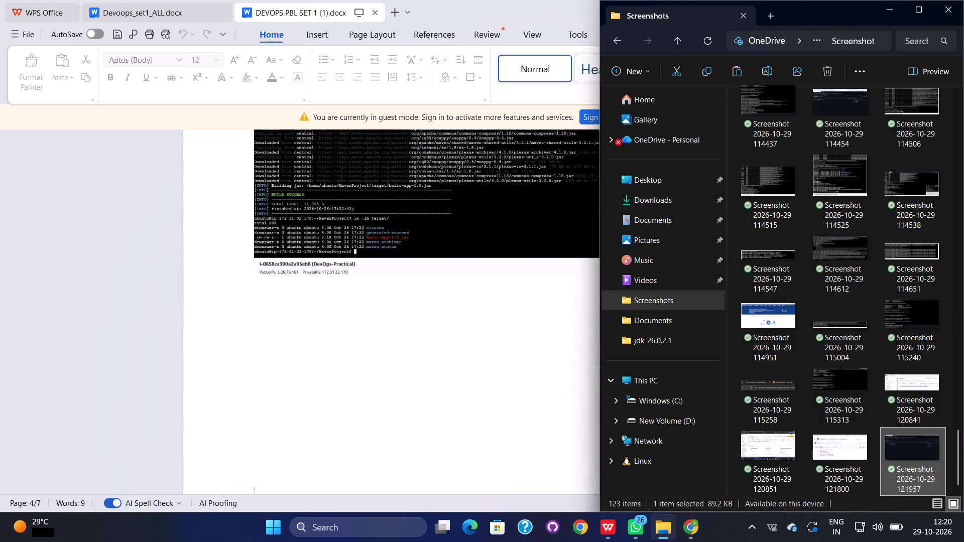
{"action": "scroll", "coordinate": [344, 241], "scroll_direction": "down", "scroll_amount": 15}
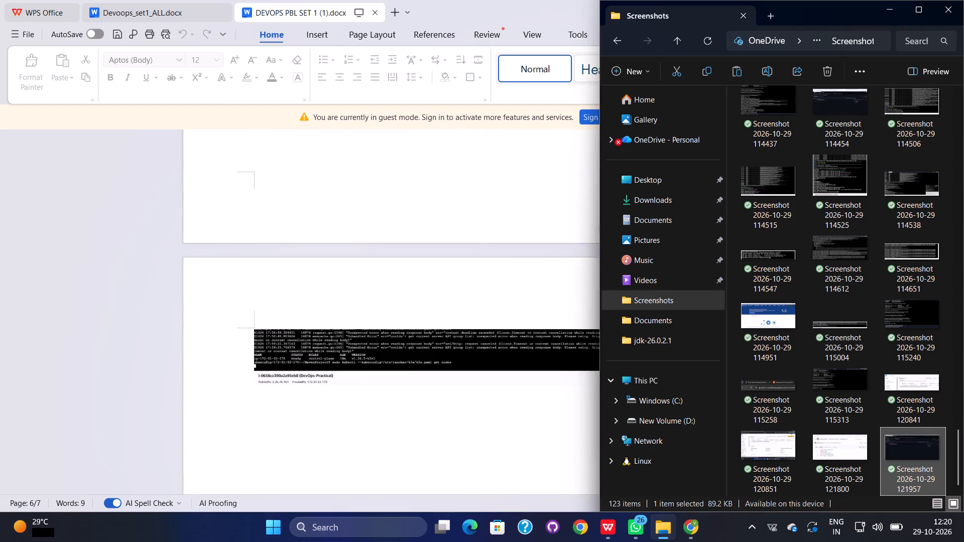
{"action": "scroll", "coordinate": [344, 241], "scroll_direction": "down", "scroll_amount": 1}
{"action": "scroll", "coordinate": [344, 241], "scroll_direction": "up", "scroll_amount": 6}
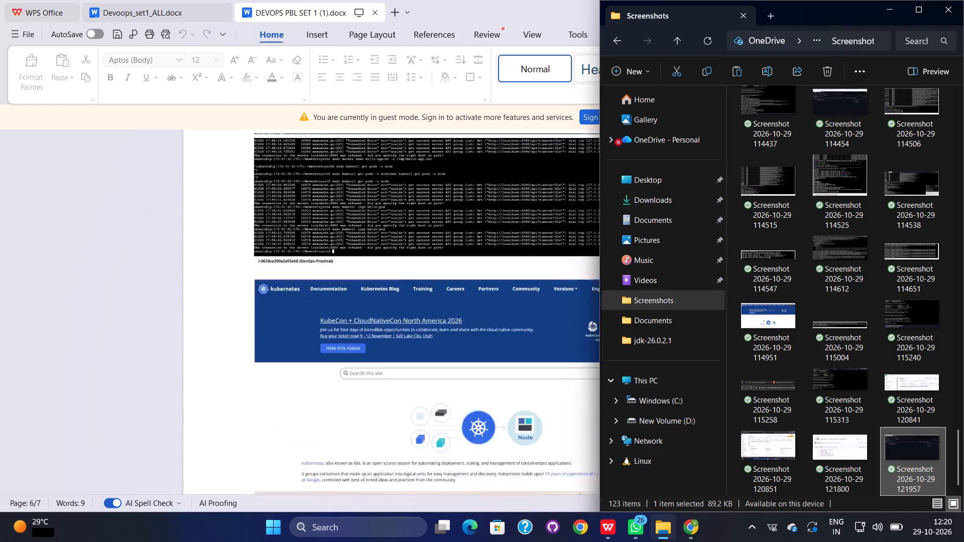
{"action": "scroll", "coordinate": [344, 241], "scroll_direction": "up", "scroll_amount": 5}
{"action": "scroll", "coordinate": [344, 241], "scroll_direction": "down", "scroll_amount": 2}
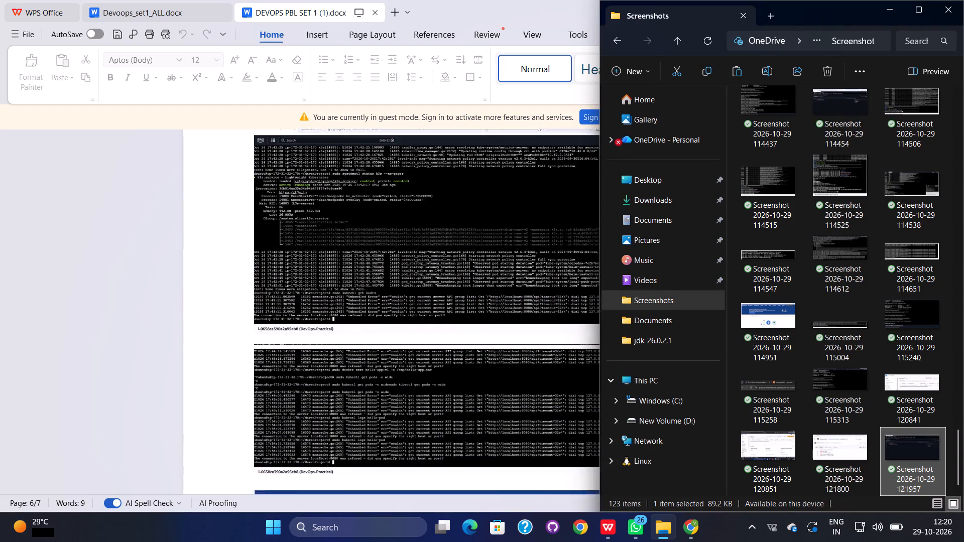
{"action": "scroll", "coordinate": [344, 241], "scroll_direction": "down", "scroll_amount": 1}
{"action": "scroll", "coordinate": [344, 241], "scroll_direction": "up", "scroll_amount": 8}
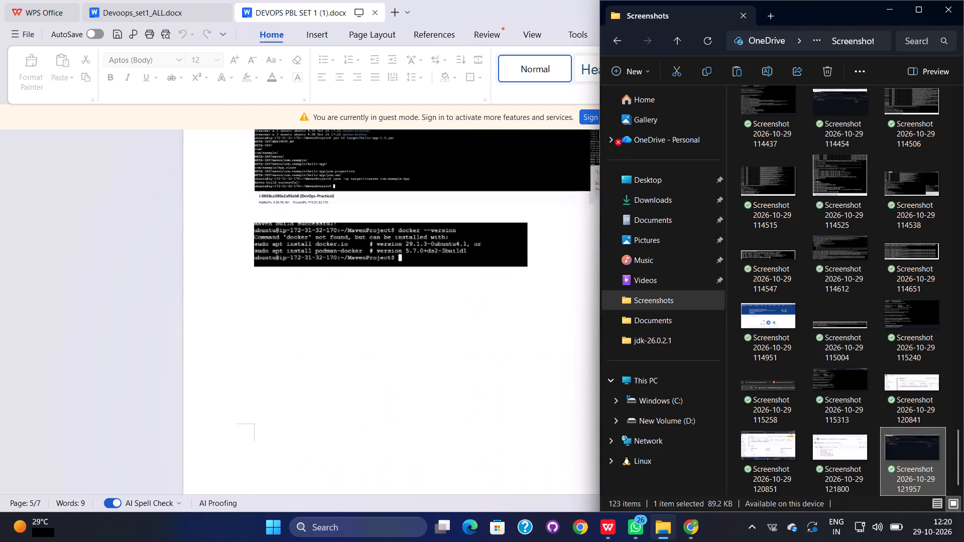
{"action": "scroll", "coordinate": [344, 241], "scroll_direction": "up", "scroll_amount": 10}
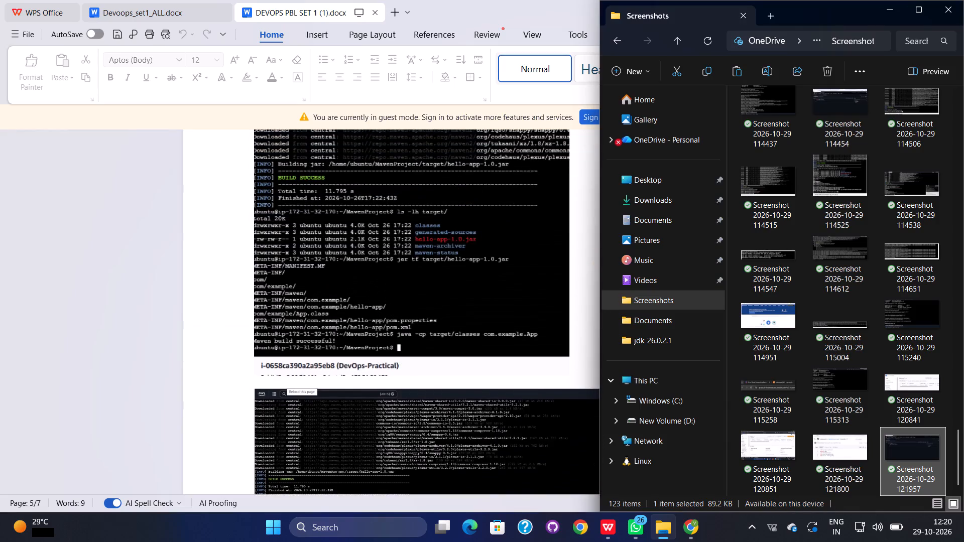
{"action": "scroll", "coordinate": [344, 241], "scroll_direction": "up", "scroll_amount": 9}
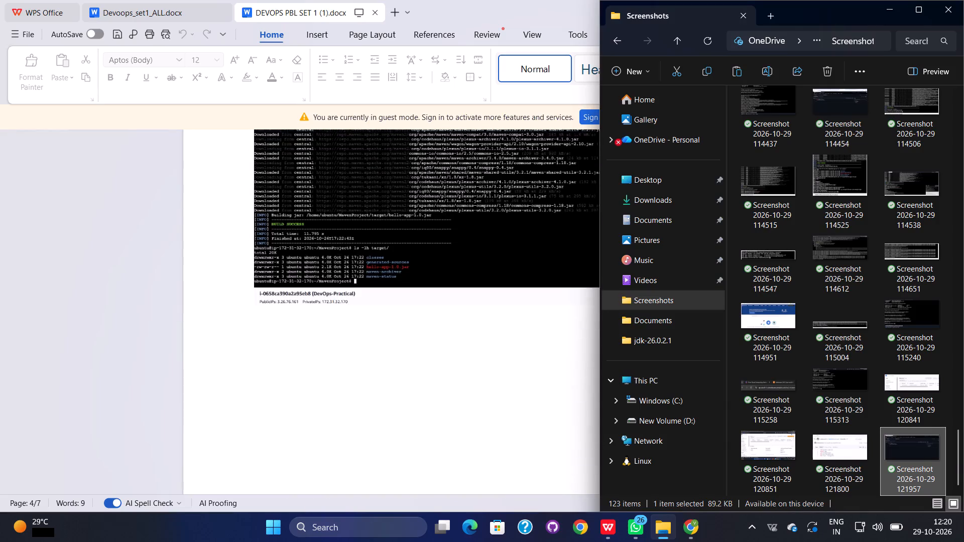
{"action": "scroll", "coordinate": [344, 241], "scroll_direction": "up", "scroll_amount": 9}
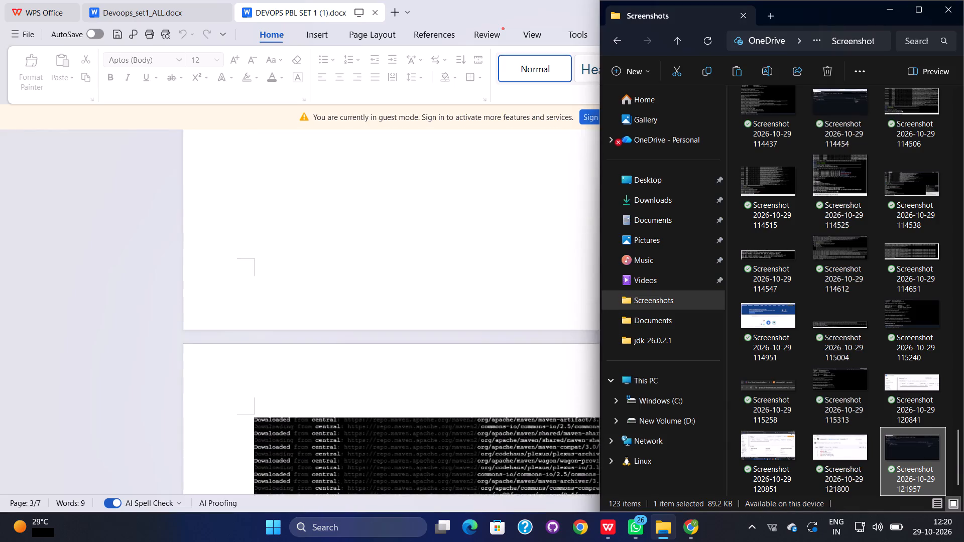
{"action": "scroll", "coordinate": [344, 241], "scroll_direction": "up", "scroll_amount": 6}
{"action": "scroll", "coordinate": [344, 241], "scroll_direction": "down", "scroll_amount": 1}
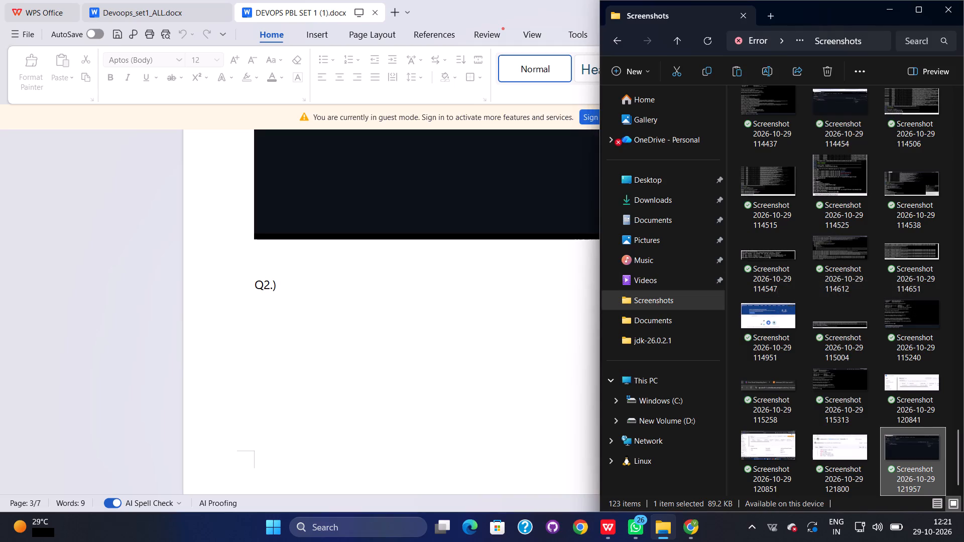
{"action": "right_click", "coordinate": [908, 103]}
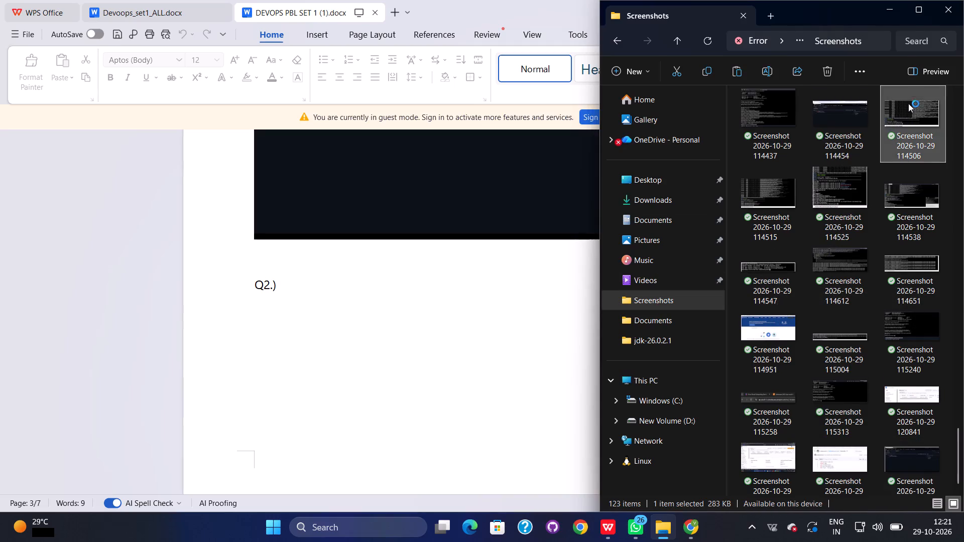
{"action": "left_click", "coordinate": [738, 18]}
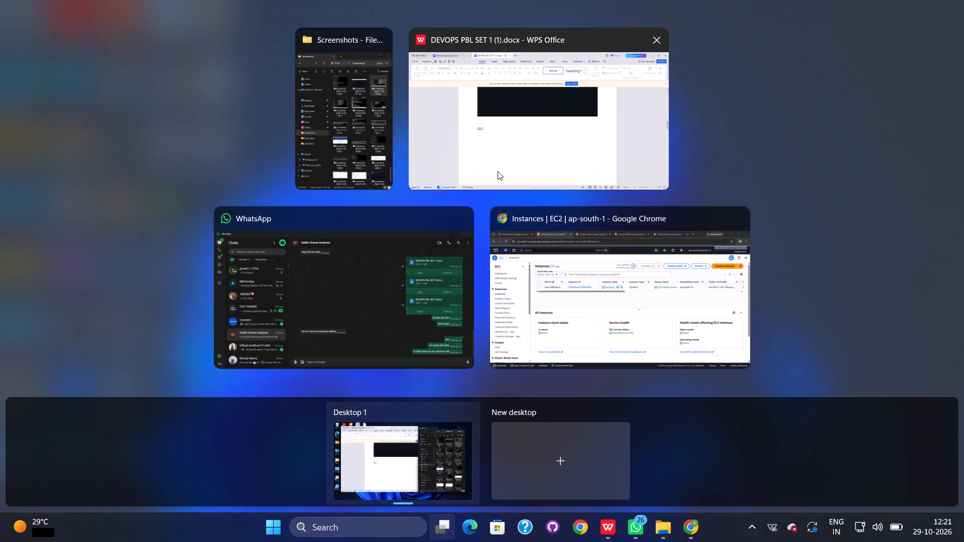
Switch to Devoops_set1_ALL.docx in WPS Office and check the screenshots under Question 2.
{"action": "left_click", "coordinate": [509, 144]}
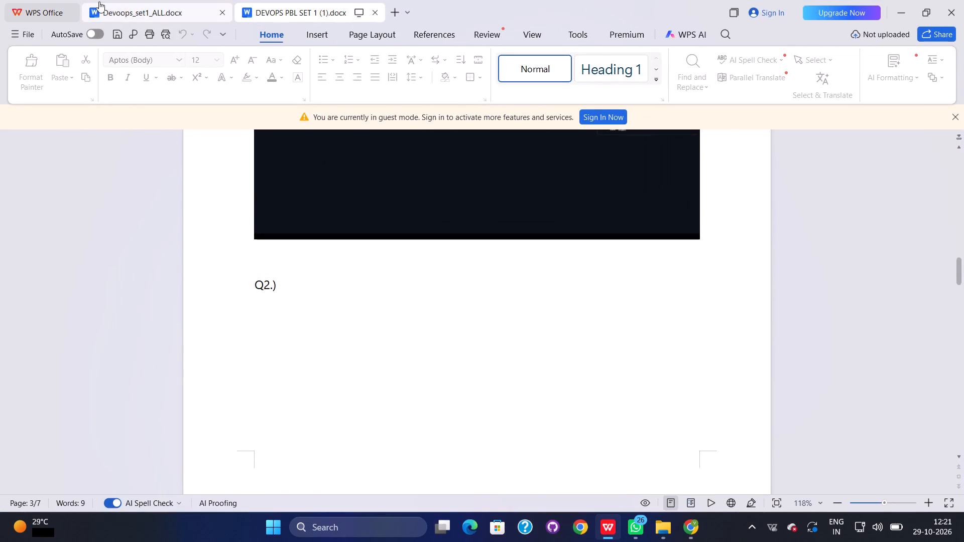
{"action": "left_click", "coordinate": [110, 2]}
{"action": "scroll", "coordinate": [176, 270], "scroll_direction": "down", "scroll_amount": 4}
{"action": "scroll", "coordinate": [176, 270], "scroll_direction": "up", "scroll_amount": 1}
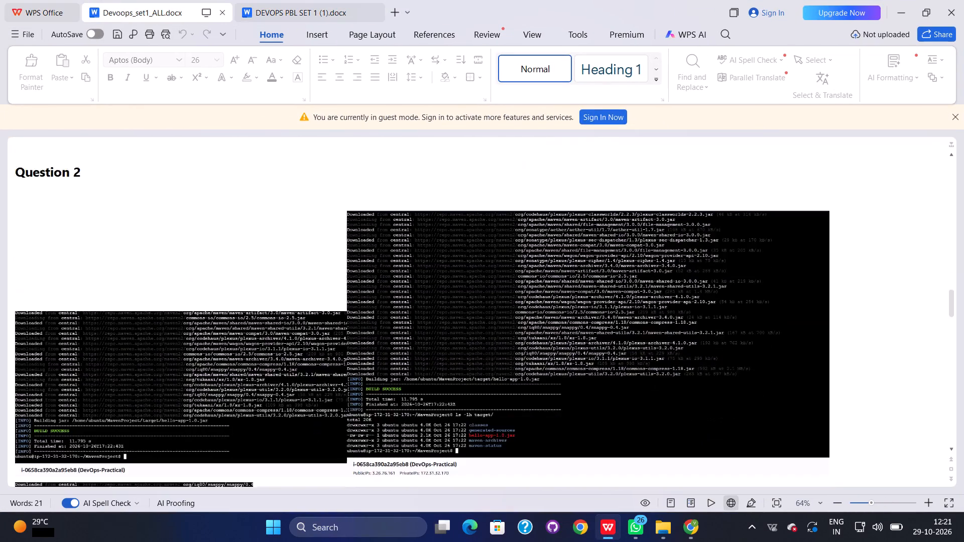
Examine the Git and EC2 screenshots preceding the Question 2 heading in Devoops_set1_ALL.docx.
{"action": "scroll", "coordinate": [176, 270], "scroll_direction": "up", "scroll_amount": 1}
{"action": "left_click", "coordinate": [27, 30]}
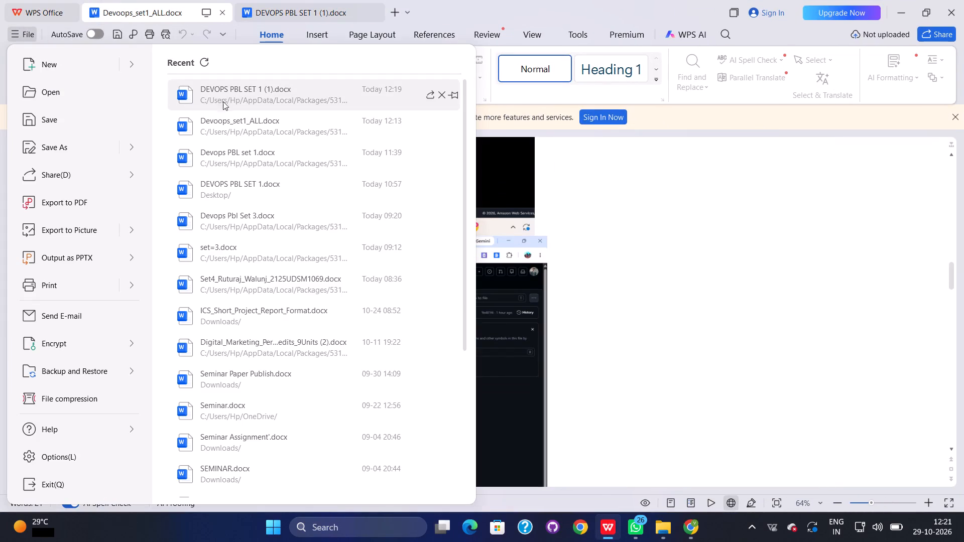
{"action": "left_click", "coordinate": [234, 116]}
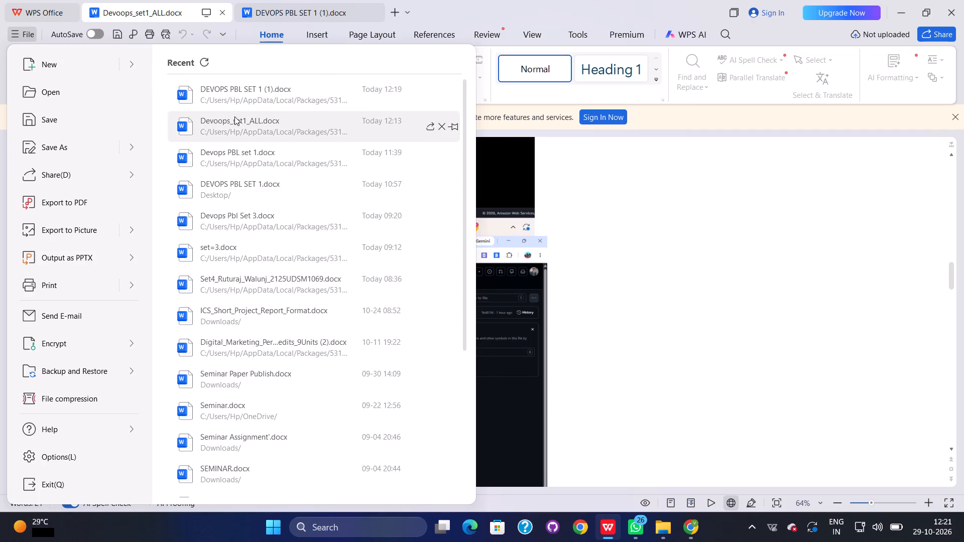
{"action": "scroll", "coordinate": [240, 225], "scroll_direction": "up", "scroll_amount": 6}
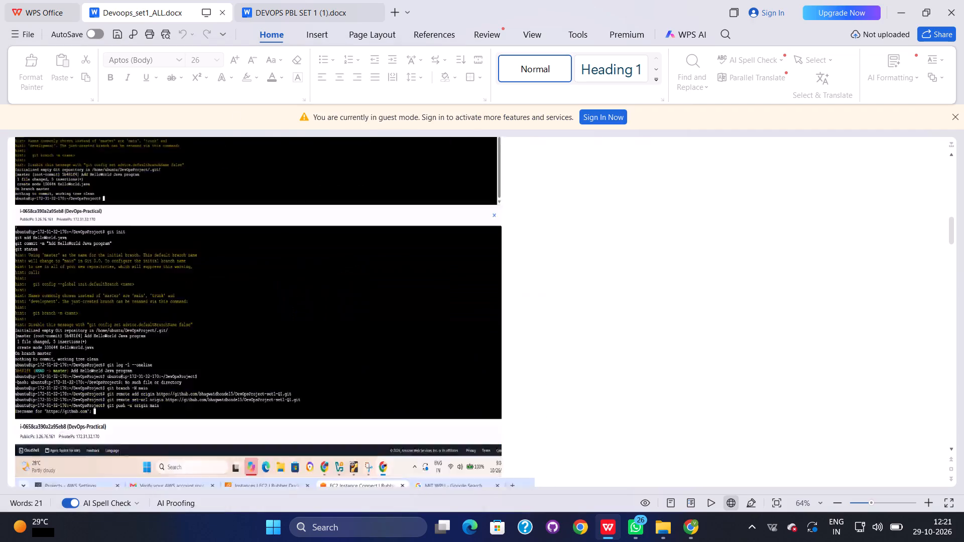
{"action": "scroll", "coordinate": [240, 225], "scroll_direction": "up", "scroll_amount": 9}
{"action": "scroll", "coordinate": [240, 225], "scroll_direction": "down", "scroll_amount": 2}
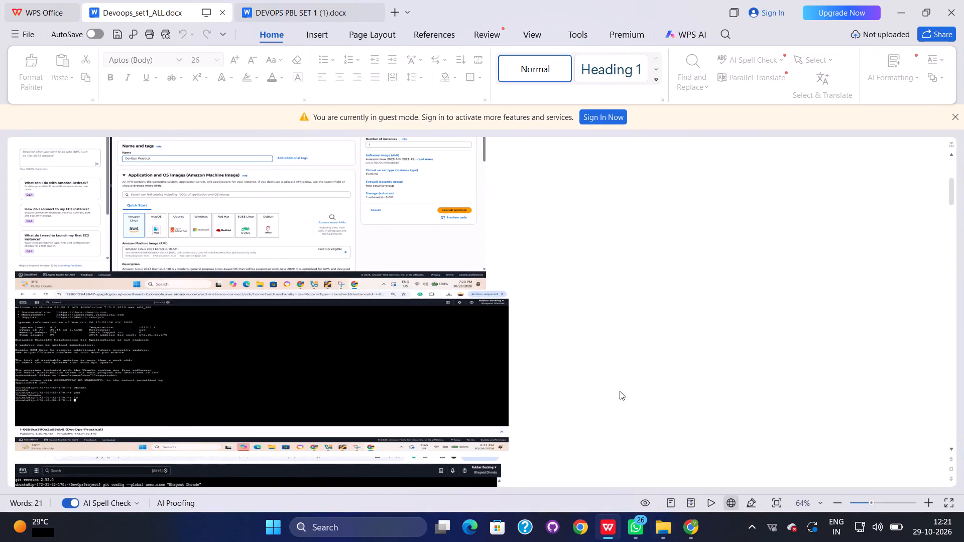
Open the Devops set 1 document in Microsoft Word, maximized, and go through it to the end of the last page.
{"action": "left_click", "coordinate": [407, 518]}
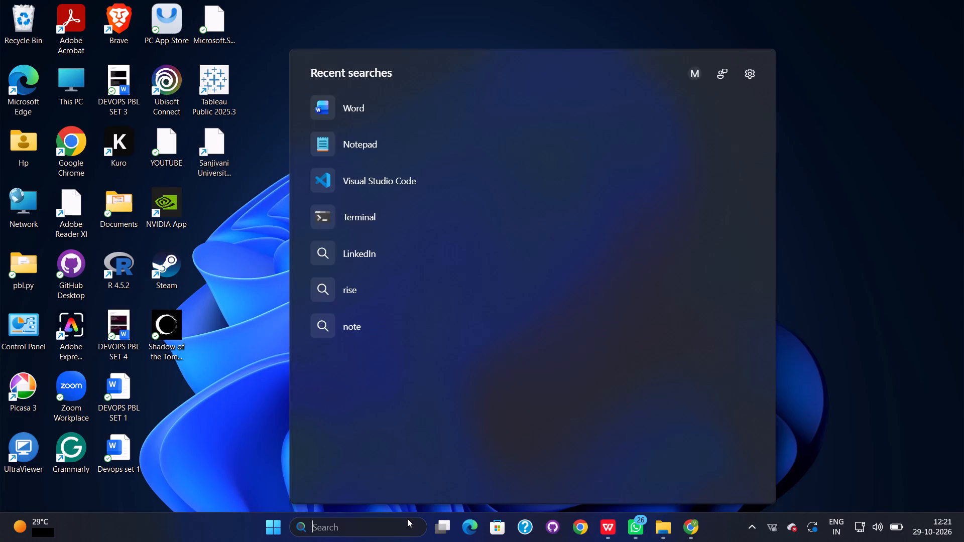
{"action": "type", "text": "ms"}
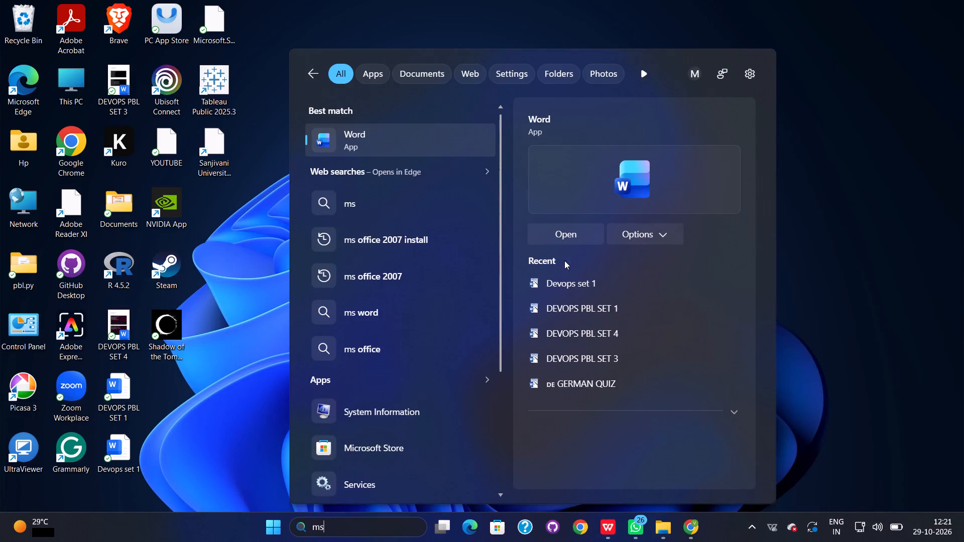
{"action": "left_click", "coordinate": [562, 289]}
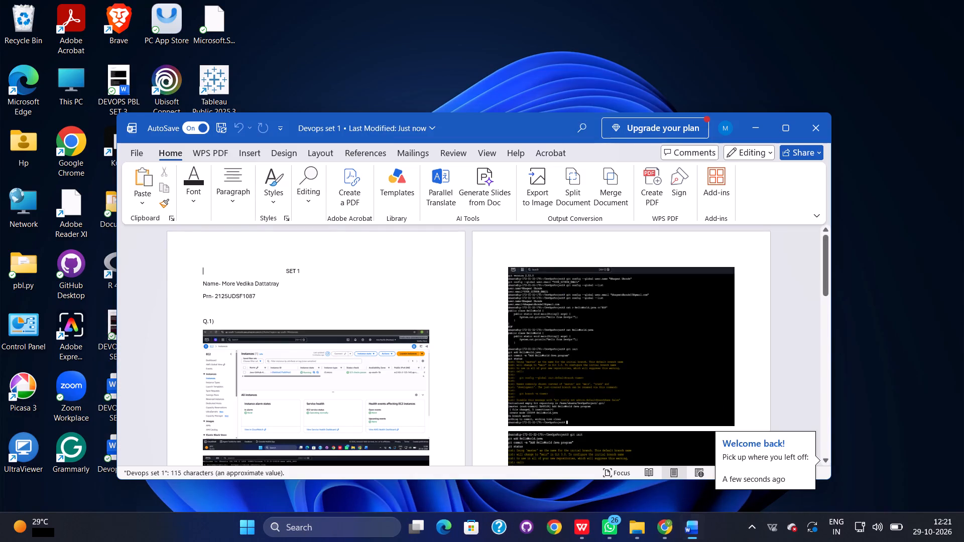
{"action": "left_click", "coordinate": [780, 119]}
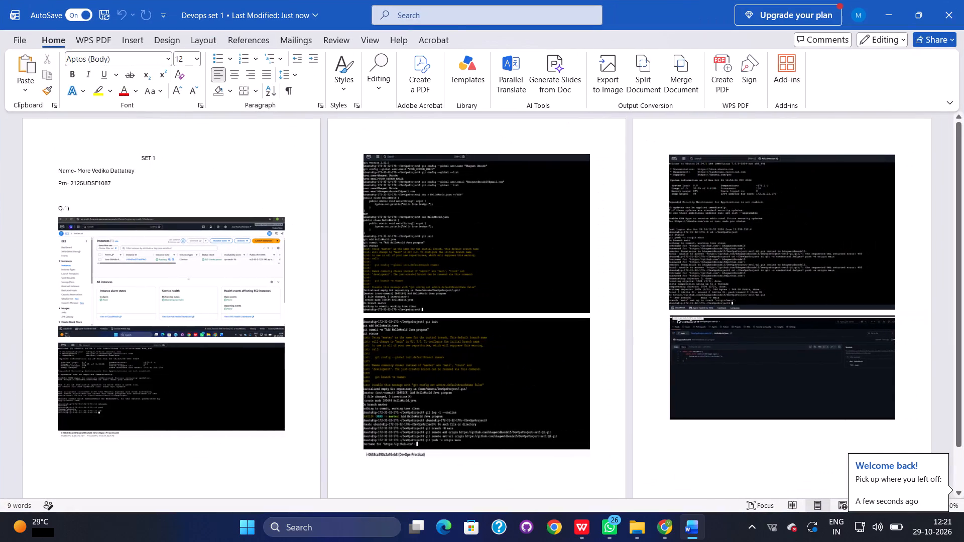
{"action": "scroll", "coordinate": [382, 253], "scroll_direction": "up", "scroll_amount": 3, "text": "ctrl"}
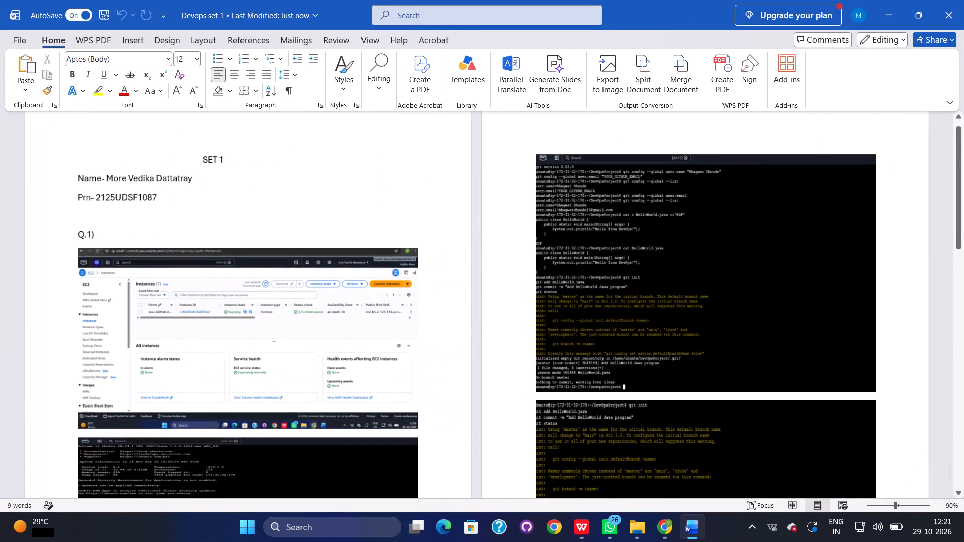
{"action": "scroll", "coordinate": [377, 254], "scroll_direction": "up", "scroll_amount": 2, "text": "ctrl"}
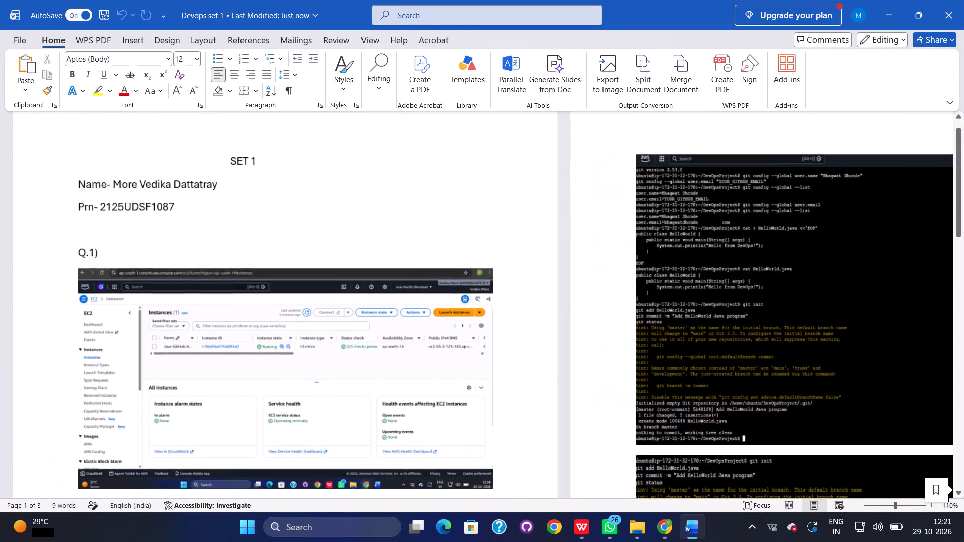
{"action": "scroll", "coordinate": [281, 260], "scroll_direction": "down", "scroll_amount": 6}
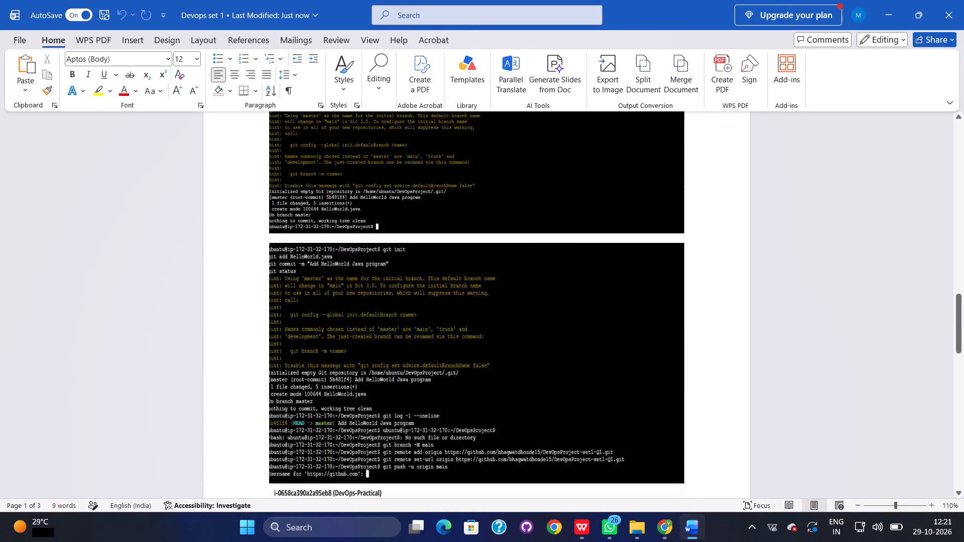
{"action": "scroll", "coordinate": [281, 260], "scroll_direction": "down", "scroll_amount": 10}
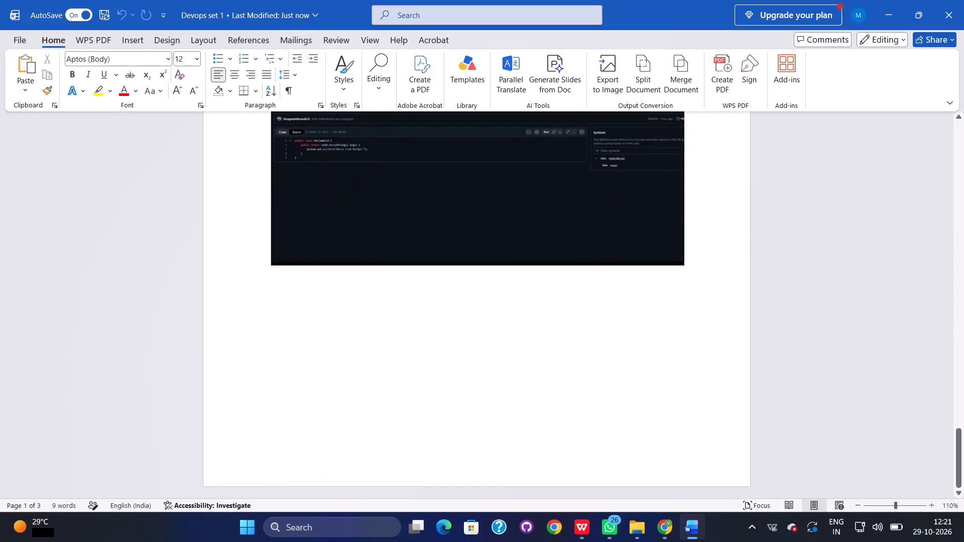
{"action": "scroll", "coordinate": [281, 260], "scroll_direction": "down", "scroll_amount": 1}
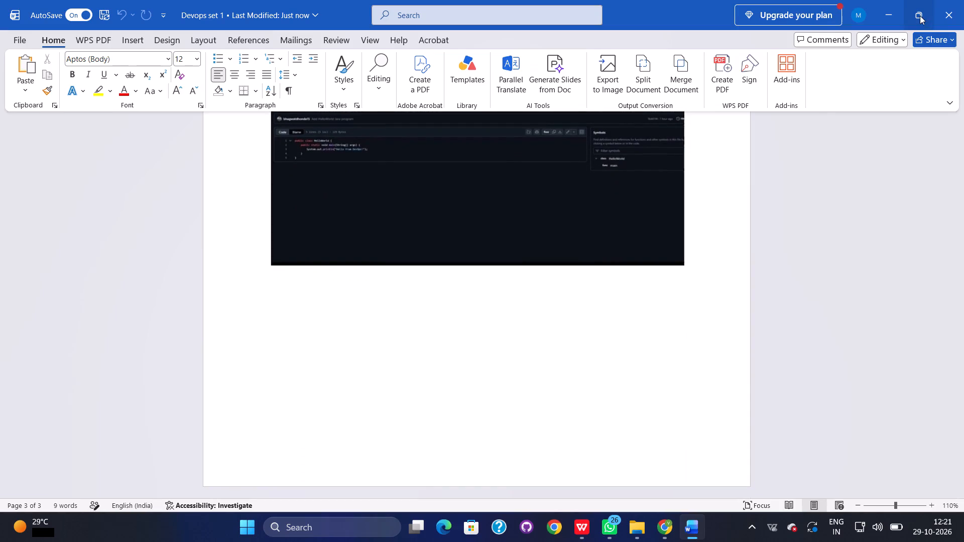
Close the WPS Office window and arrange a widened Devops set 1 window alongside the Screenshots folder.
{"action": "left_click", "coordinate": [870, 46]}
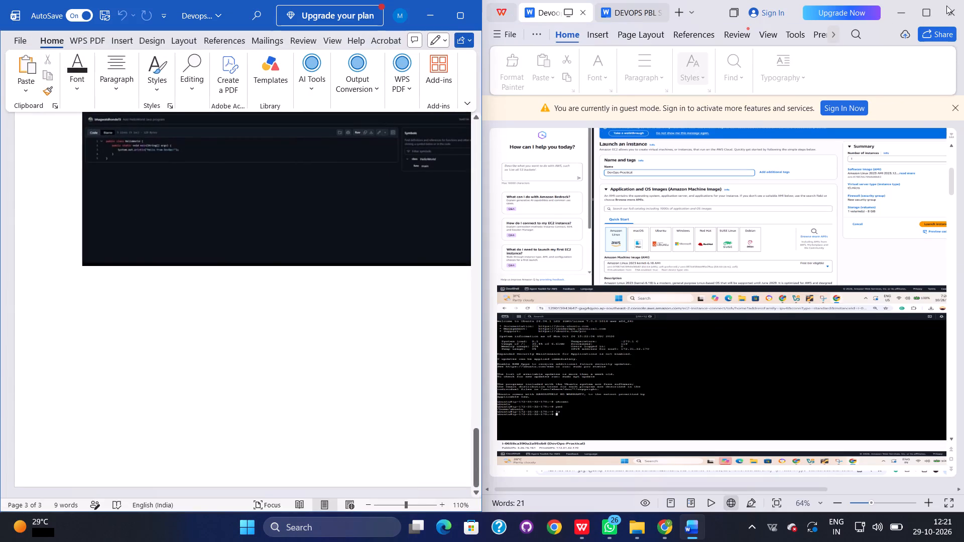
{"action": "left_click", "coordinate": [947, 6]}
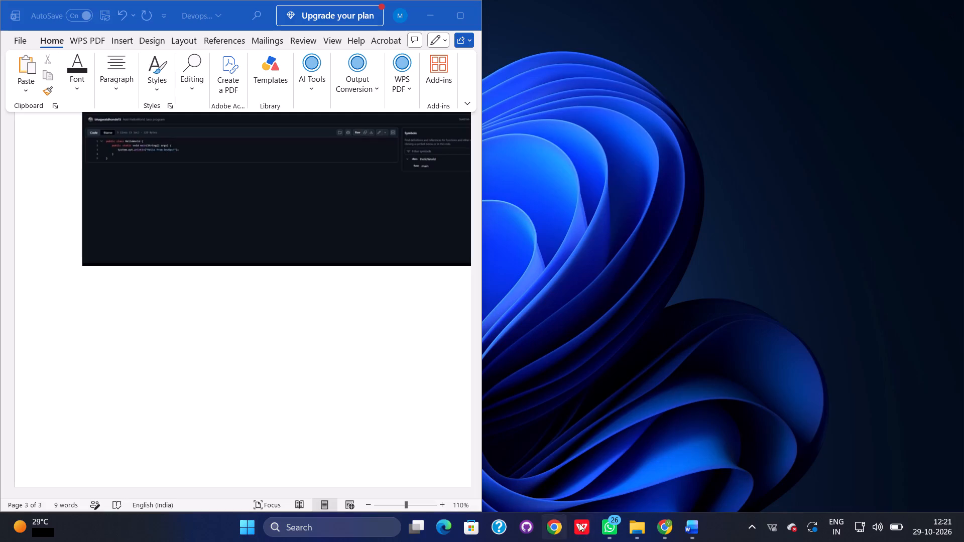
{"action": "left_click", "coordinate": [643, 526]}
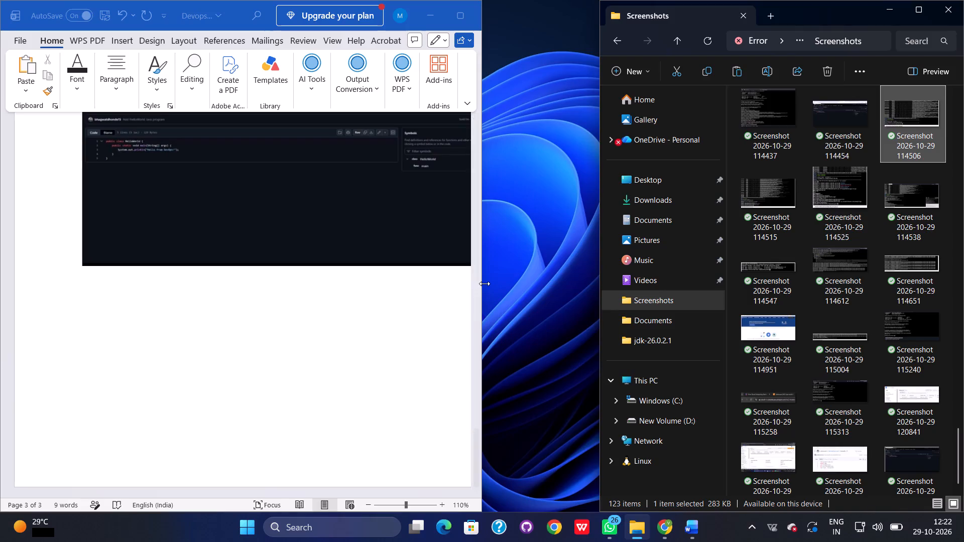
{"action": "left_click_drag", "start_coordinate": [485, 284], "coordinate": [654, 283]}
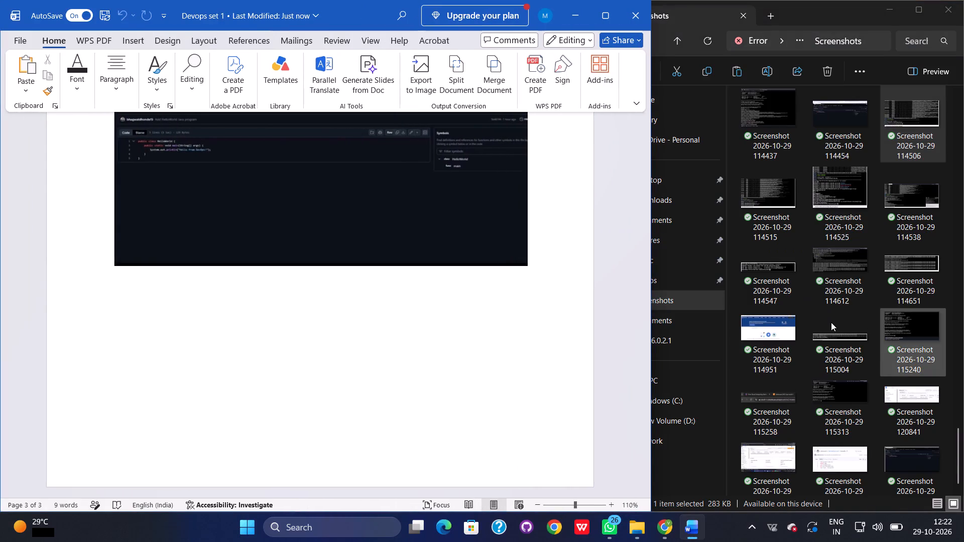
{"action": "scroll", "coordinate": [886, 168], "scroll_direction": "up", "scroll_amount": 1}
{"action": "right_click", "coordinate": [875, 169]}
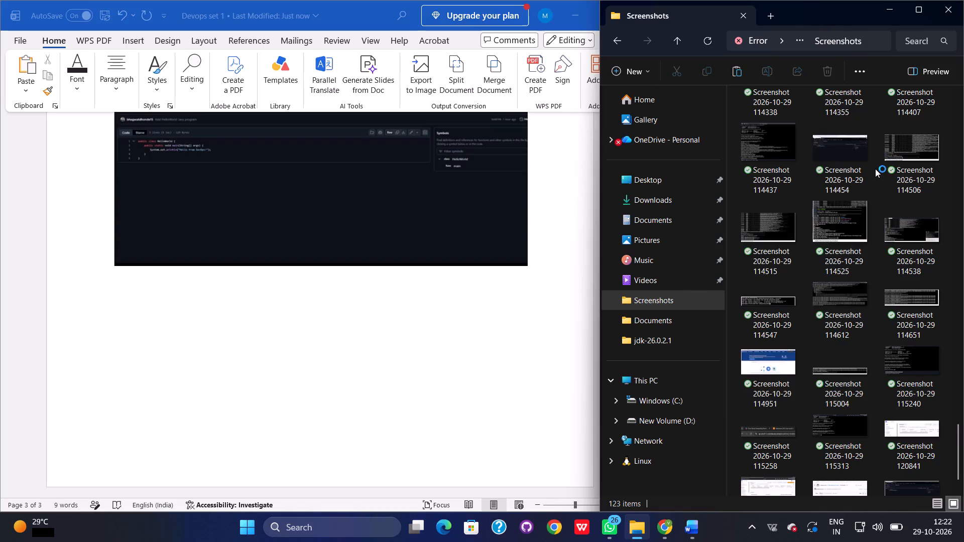
{"action": "left_click", "coordinate": [886, 230]}
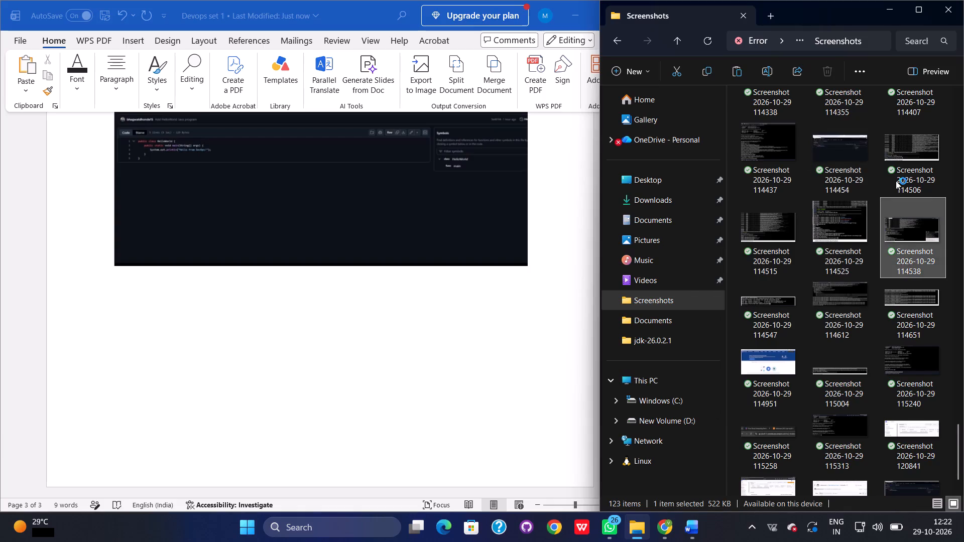
{"action": "right_click", "coordinate": [903, 159]}
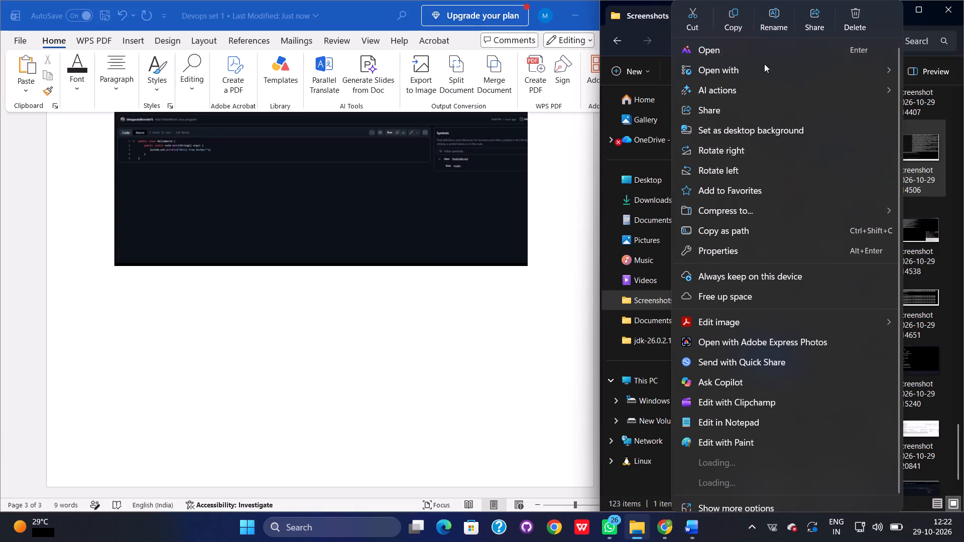
{"action": "left_click", "coordinate": [735, 26]}
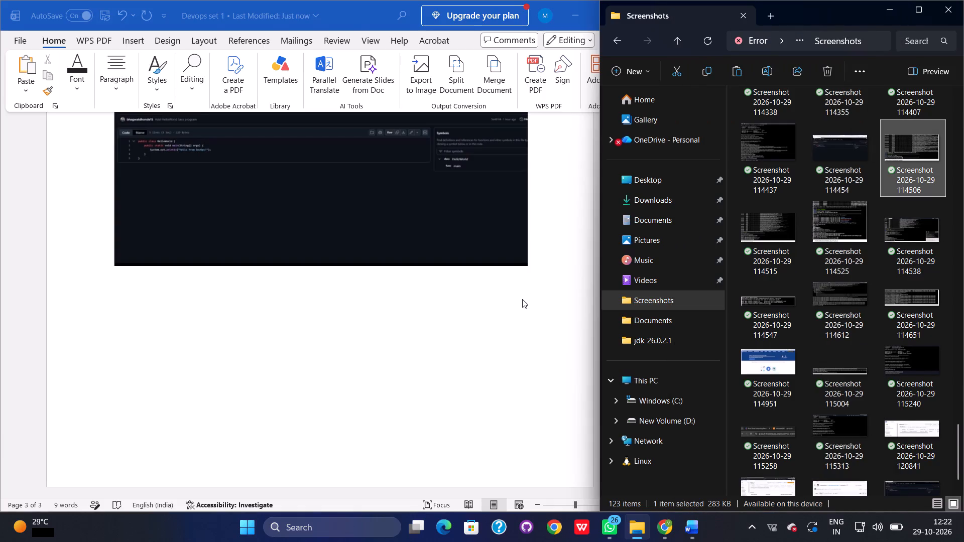
{"action": "left_click", "coordinate": [522, 299]}
{"action": "left_click", "coordinate": [546, 275]}
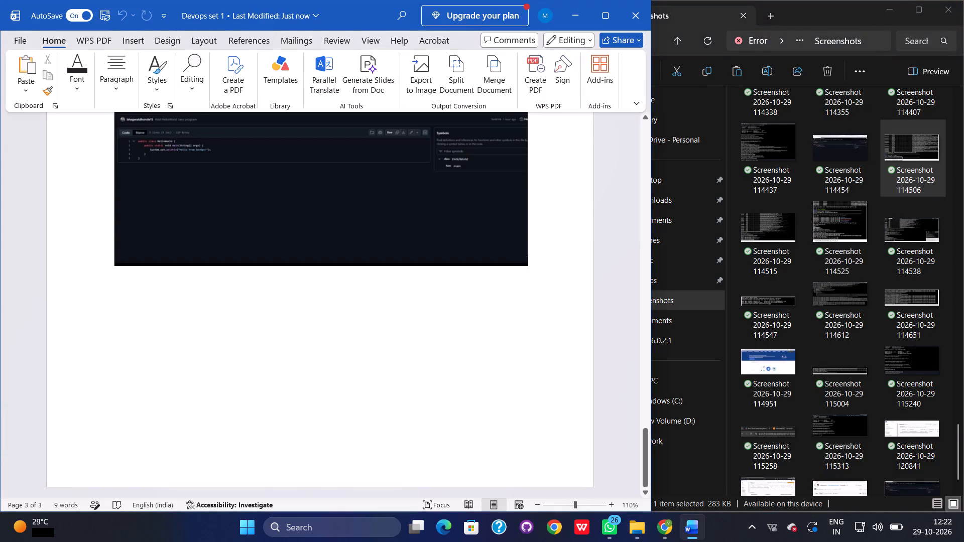
{"action": "key", "text": "Return"}
{"action": "key", "text": "ctrl+v"}
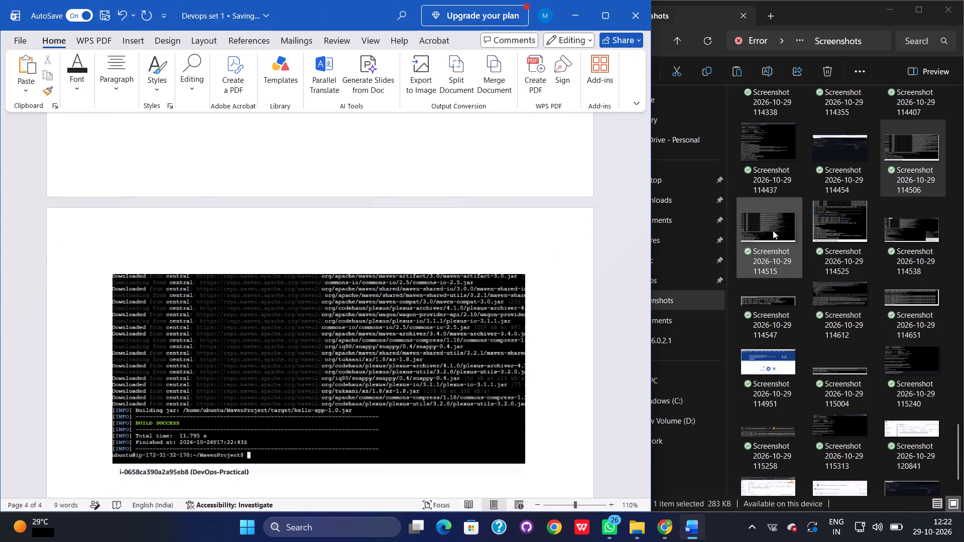
{"action": "right_click", "coordinate": [773, 230]}
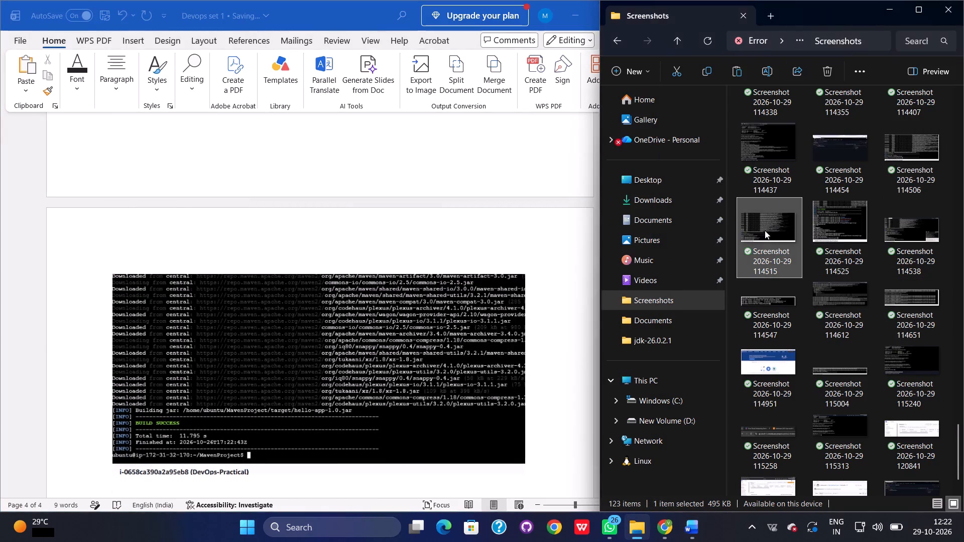
{"action": "right_click", "coordinate": [765, 230]}
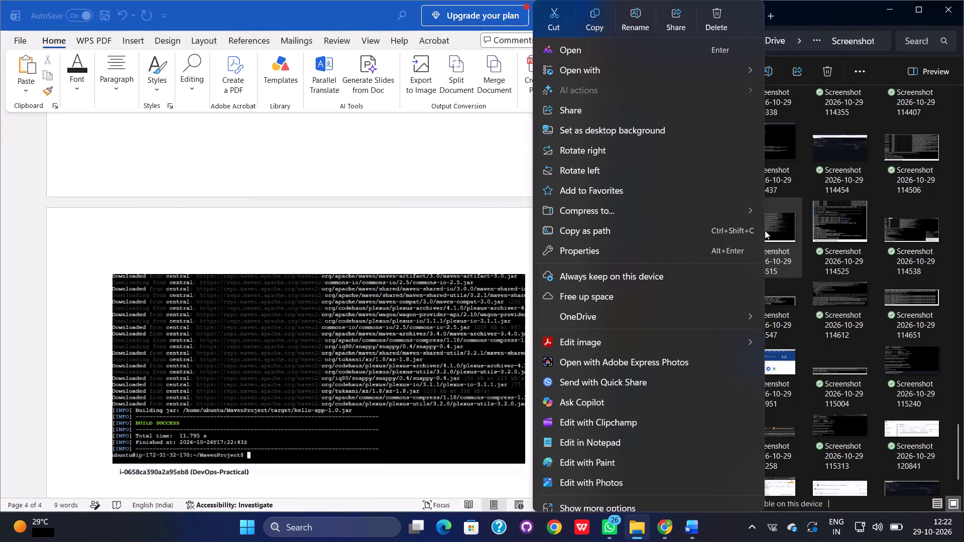
{"action": "left_click", "coordinate": [586, 18]}
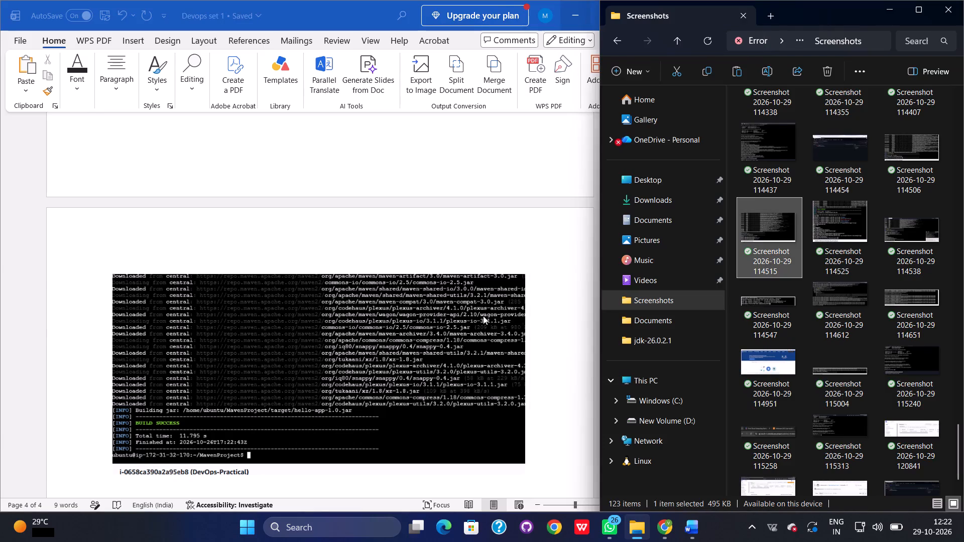
{"action": "scroll", "coordinate": [483, 316], "scroll_direction": "down", "scroll_amount": 2}
{"action": "left_click", "coordinate": [545, 159]}
{"action": "key", "text": "Return"}
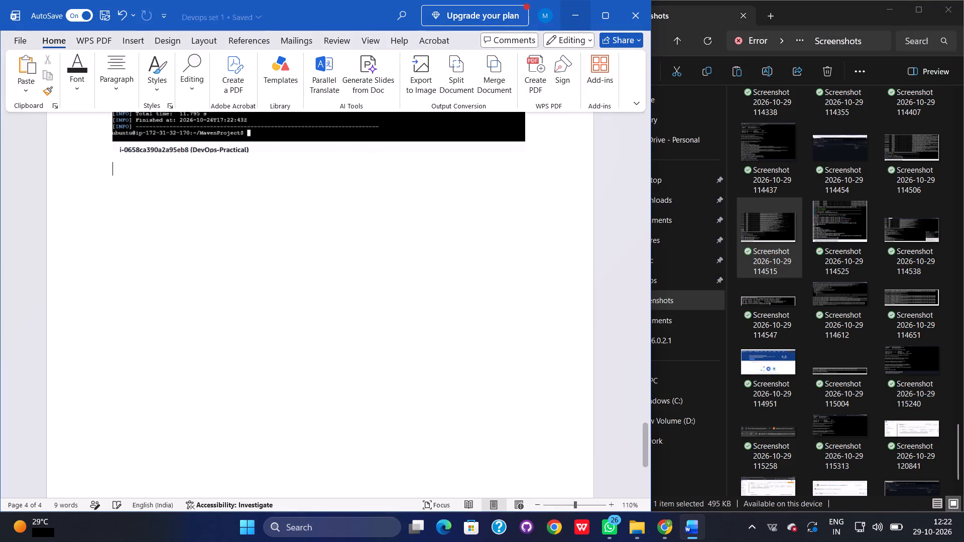
{"action": "key", "text": "ctrl+v"}
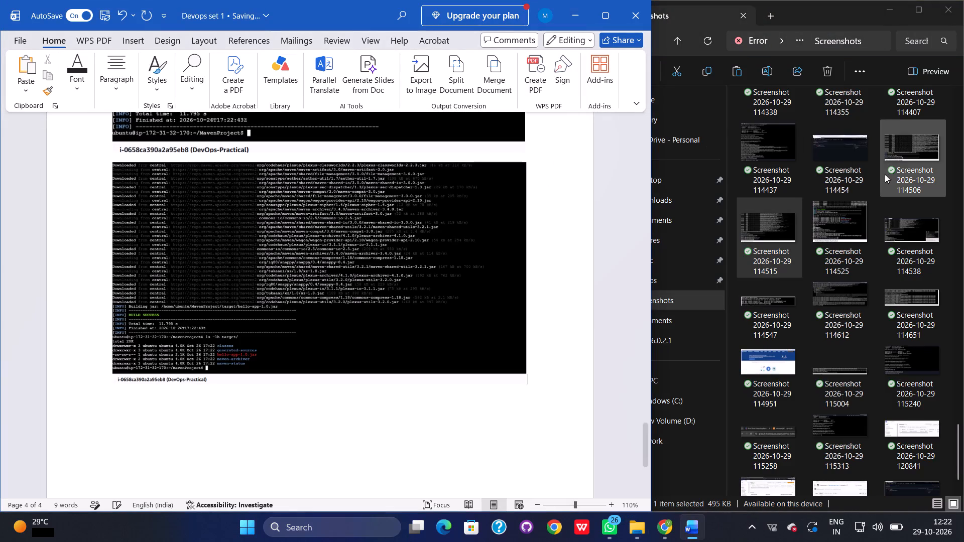
{"action": "right_click", "coordinate": [832, 227]}
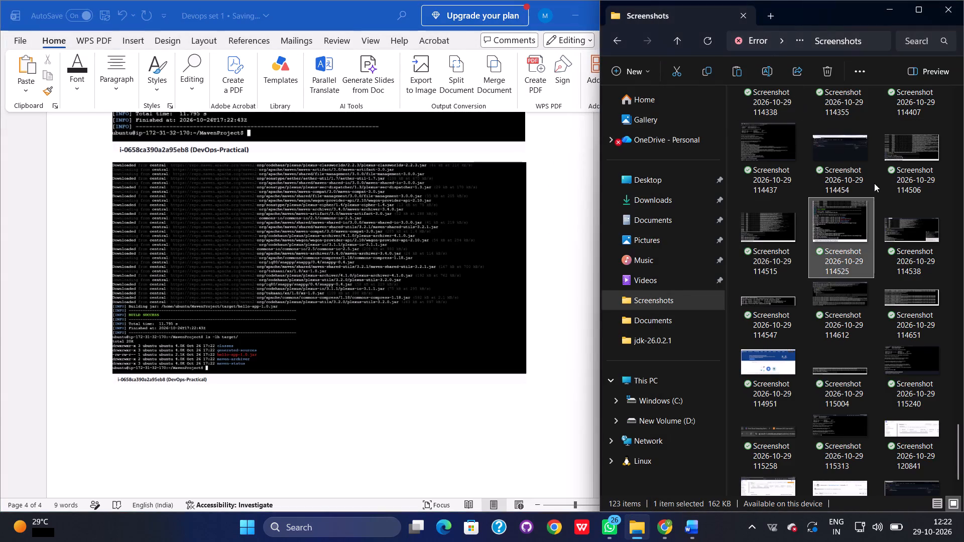
{"action": "right_click", "coordinate": [843, 223]}
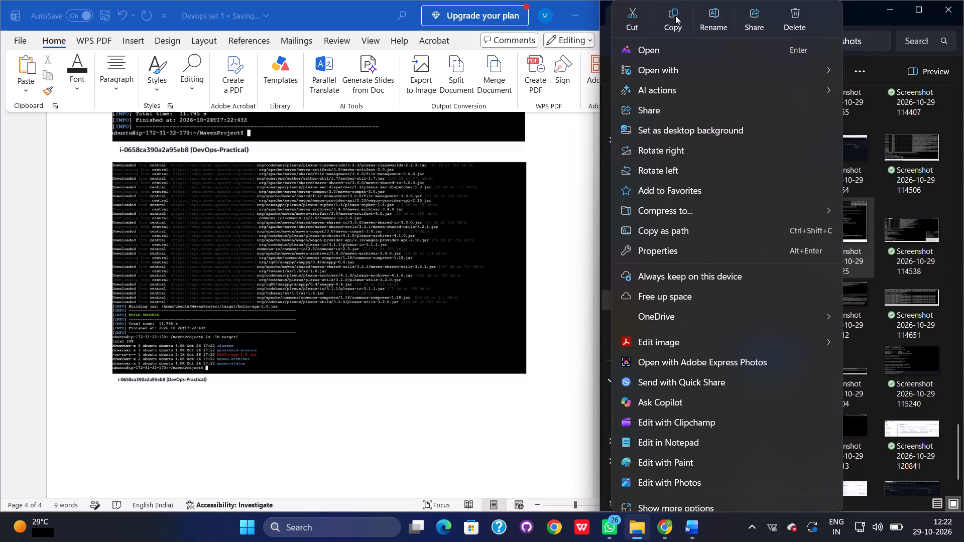
{"action": "left_click", "coordinate": [672, 28]}
{"action": "left_click", "coordinate": [506, 376]}
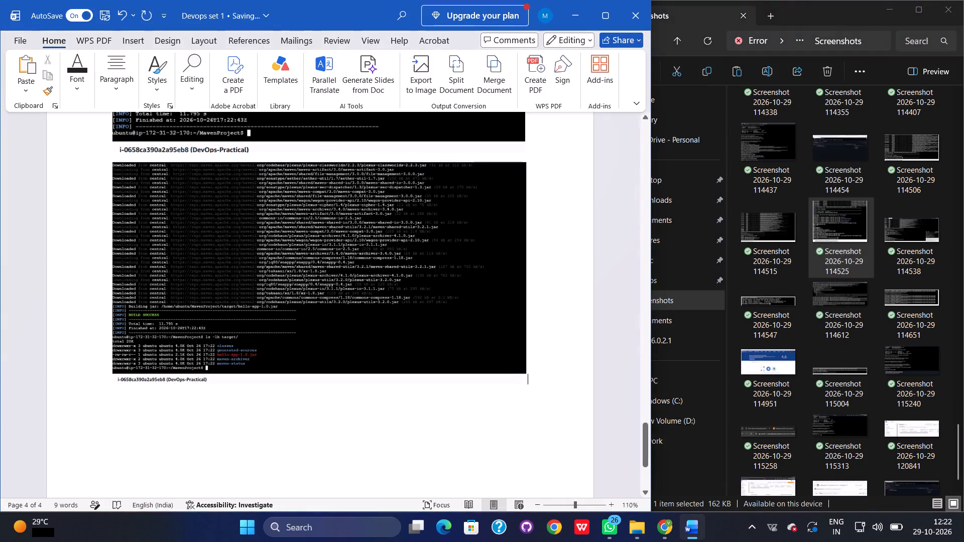
{"action": "key", "text": "Return"}
{"action": "key", "text": "ctrl+v"}
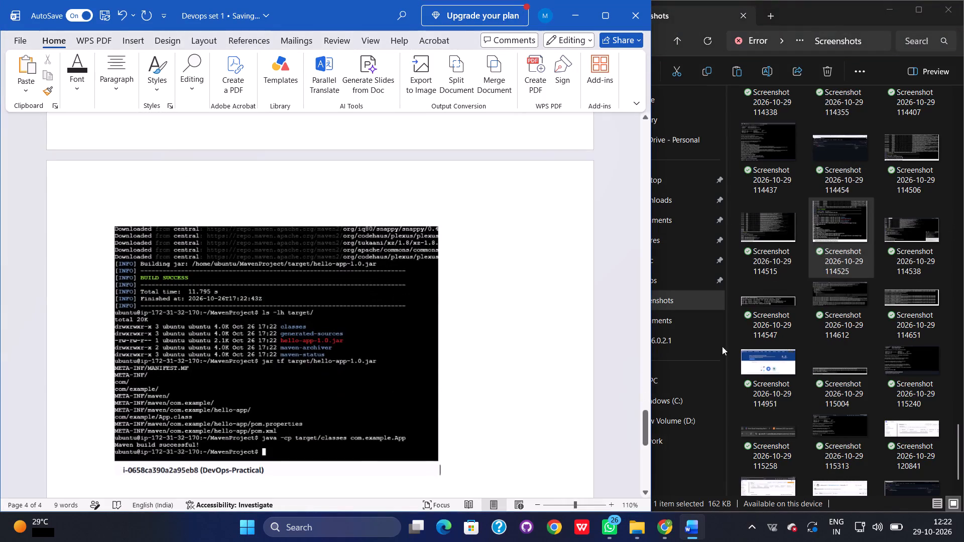
{"action": "right_click", "coordinate": [925, 250]}
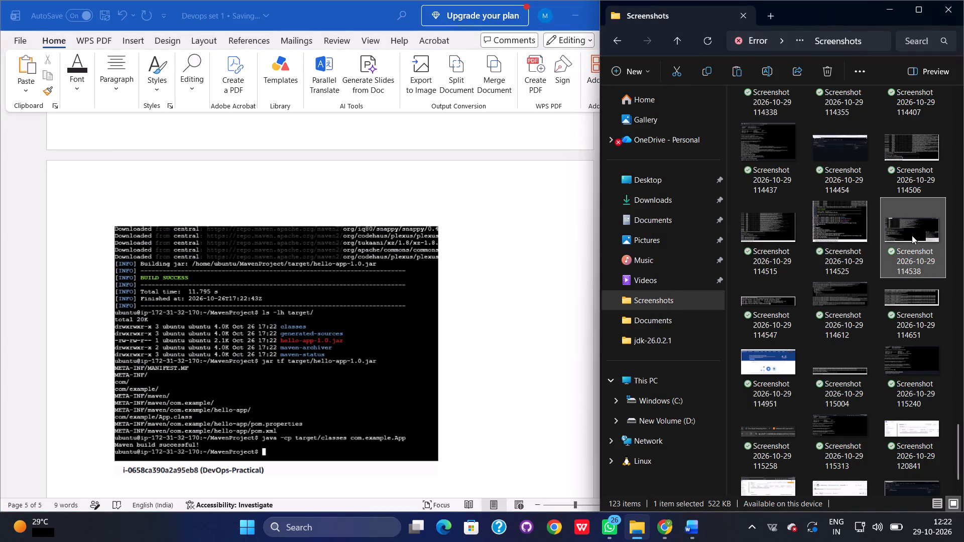
{"action": "right_click", "coordinate": [912, 235]}
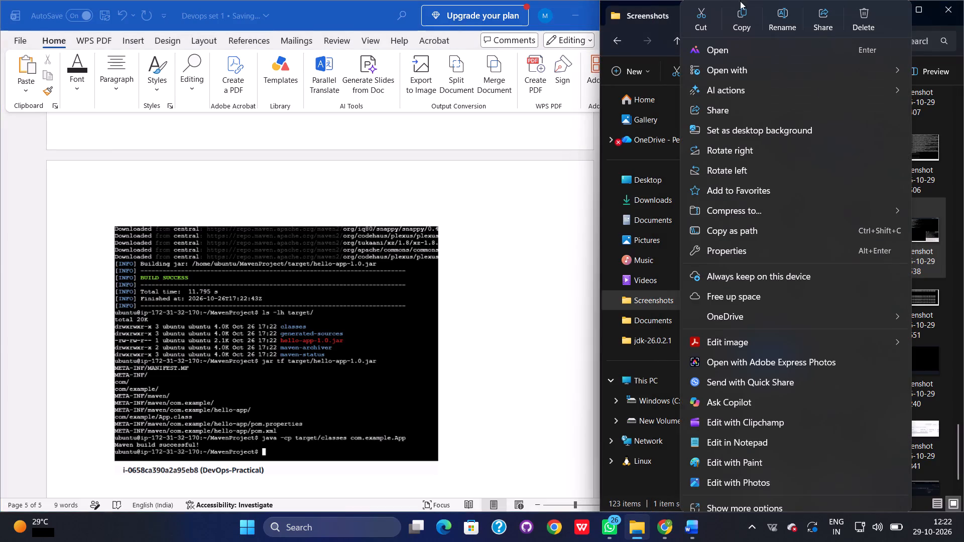
{"action": "left_click", "coordinate": [740, 11]}
{"action": "scroll", "coordinate": [416, 295], "scroll_direction": "down", "scroll_amount": 1}
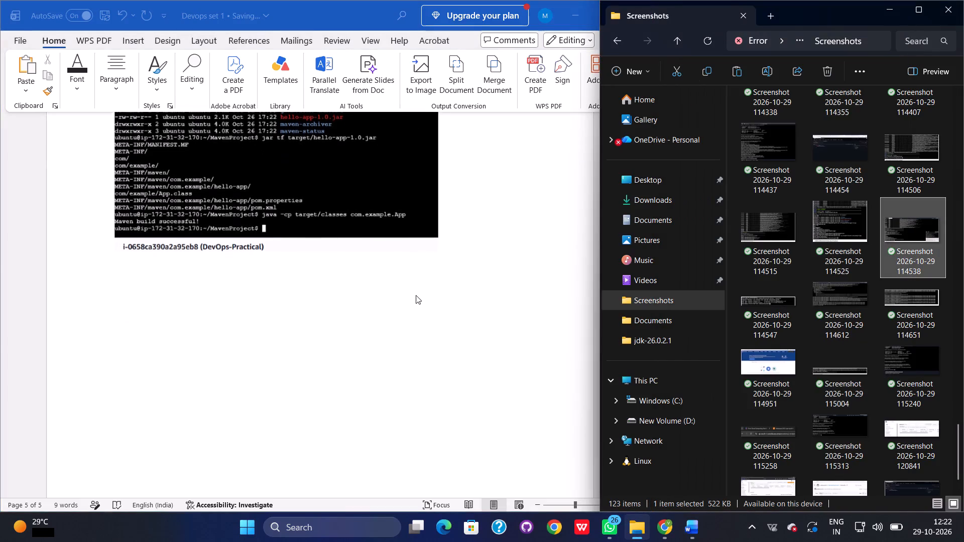
{"action": "left_click", "coordinate": [468, 238]}
{"action": "key", "text": "Return"}
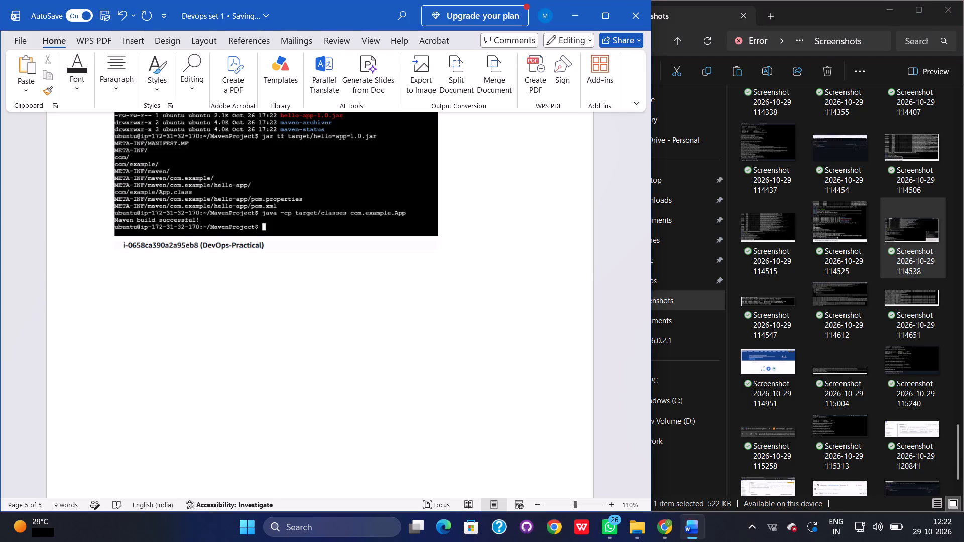
{"action": "key", "text": "ctrl+v"}
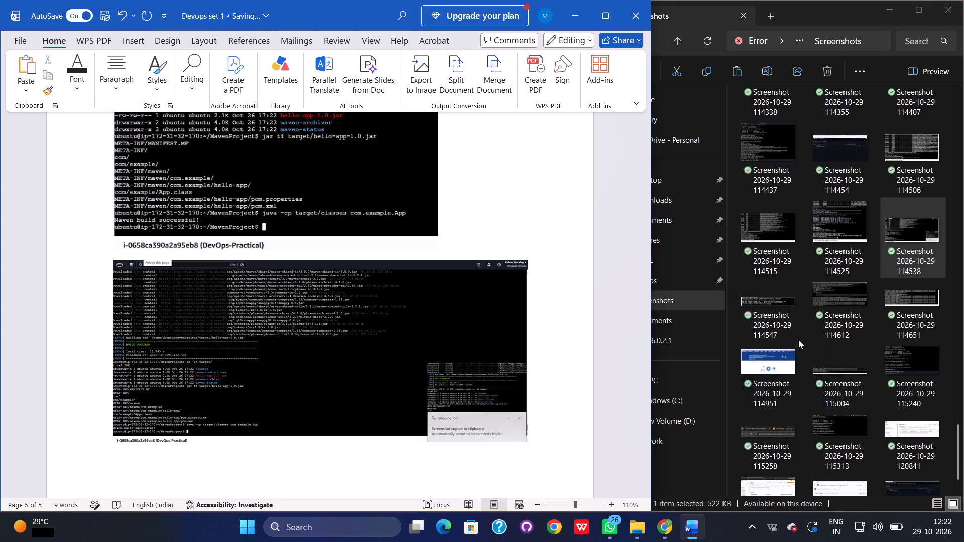
{"action": "right_click", "coordinate": [780, 321]}
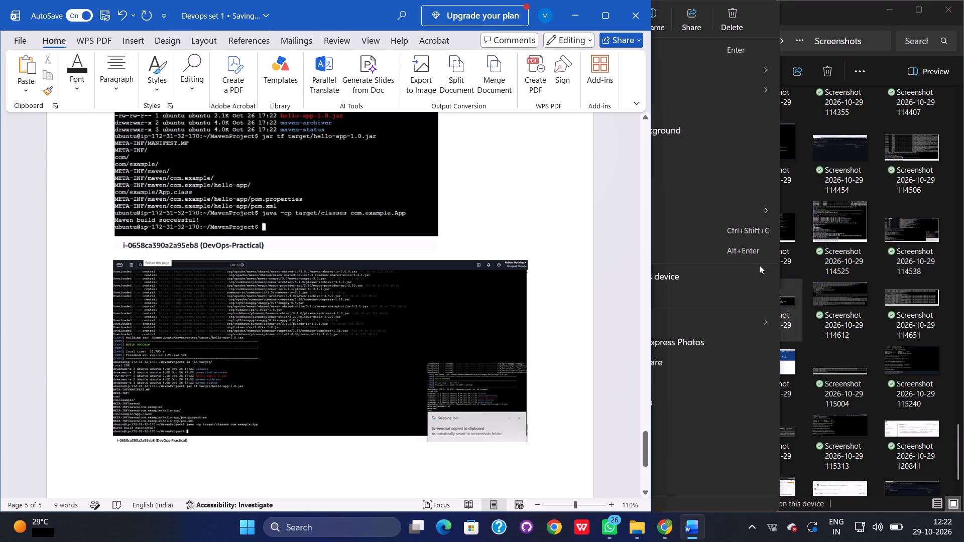
{"action": "scroll", "coordinate": [719, 52], "scroll_direction": "right", "scroll_amount": 1}
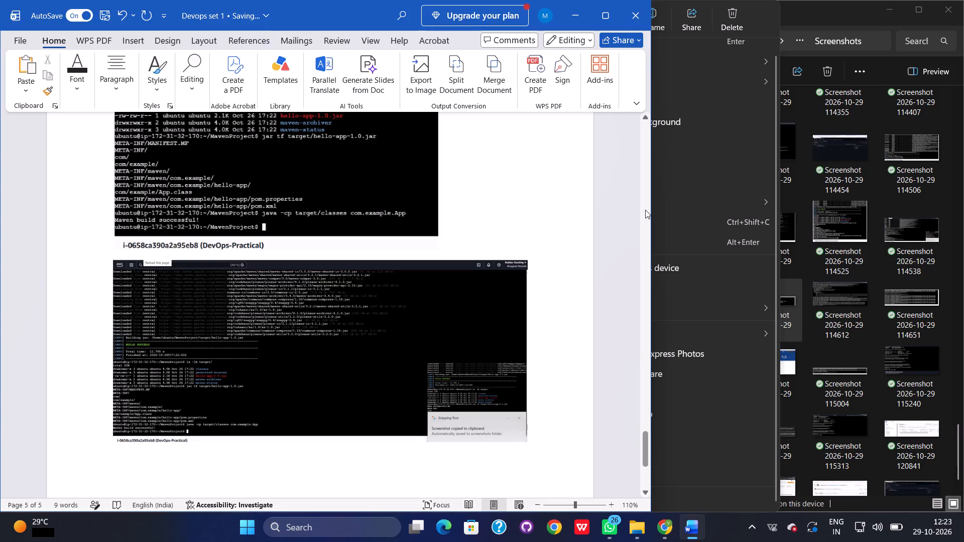
{"action": "left_click_drag", "start_coordinate": [652, 204], "coordinate": [623, 207]}
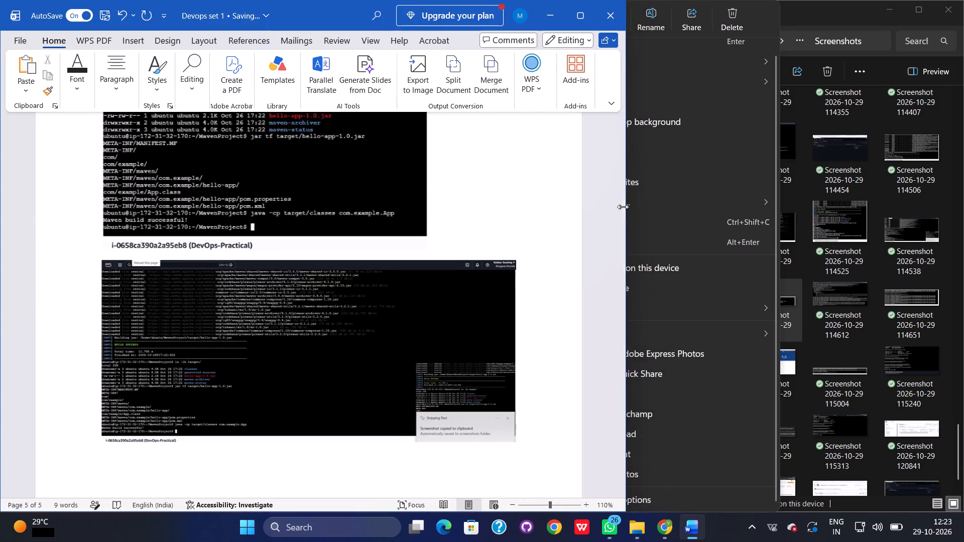
{"action": "left_click_drag", "start_coordinate": [623, 207], "coordinate": [601, 211]}
{"action": "left_click", "coordinate": [612, 29]}
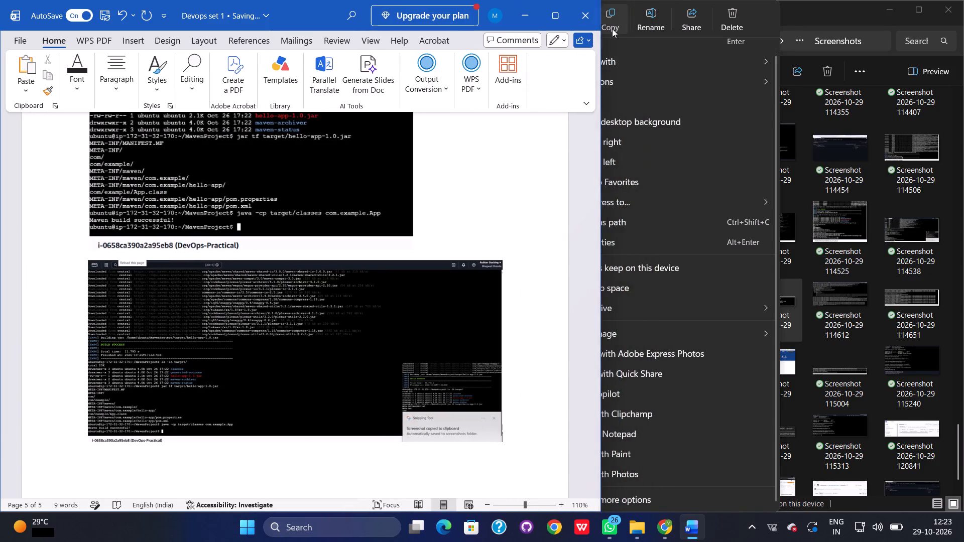
{"action": "key", "text": "Return"}
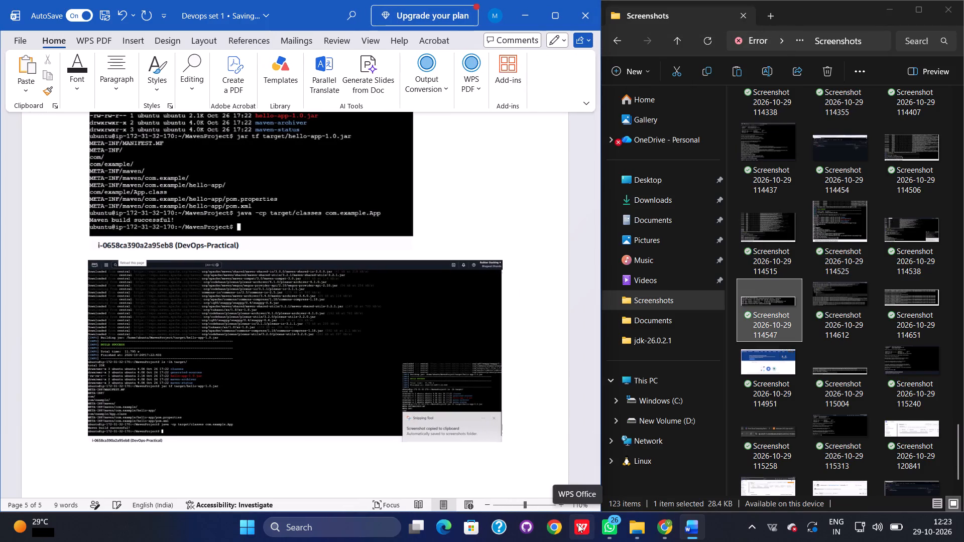
{"action": "key", "text": "ctrl+v"}
{"action": "scroll", "coordinate": [547, 541], "scroll_direction": "down", "scroll_amount": 2}
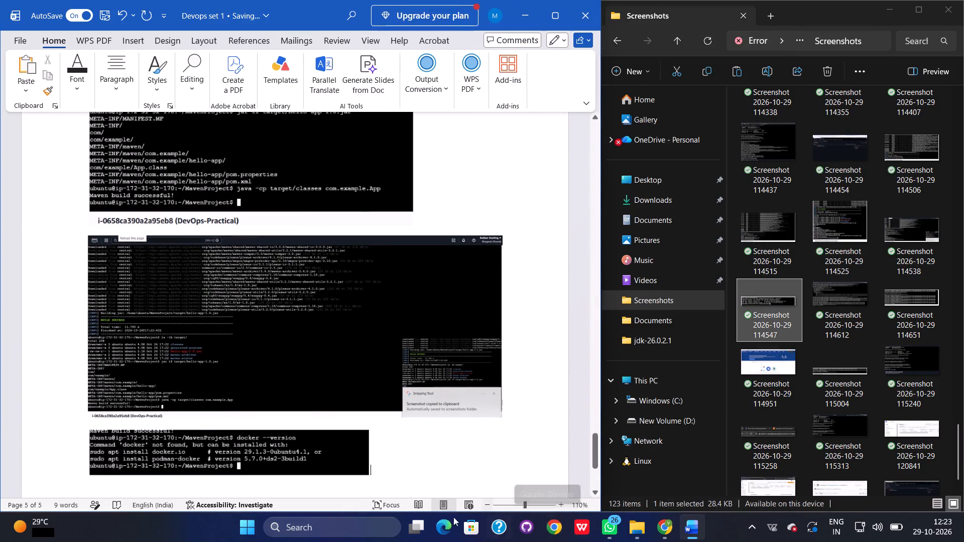
{"action": "scroll", "coordinate": [398, 420], "scroll_direction": "down", "scroll_amount": 2}
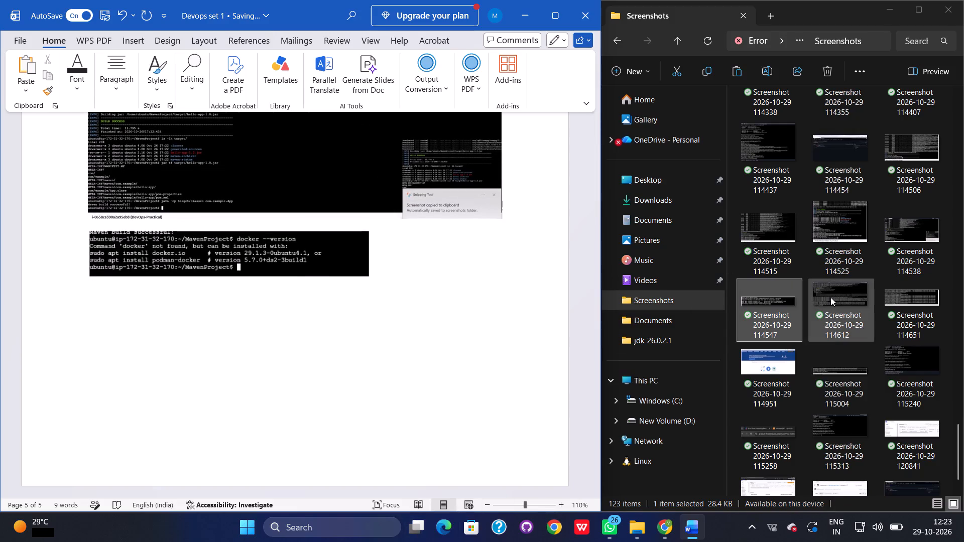
{"action": "right_click", "coordinate": [830, 298]}
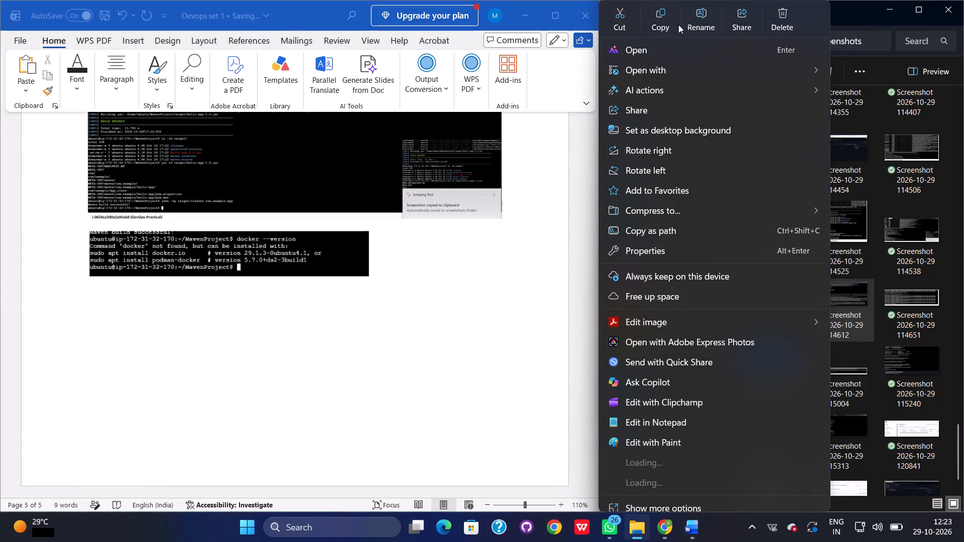
{"action": "left_click", "coordinate": [664, 23]}
{"action": "left_click", "coordinate": [460, 302]}
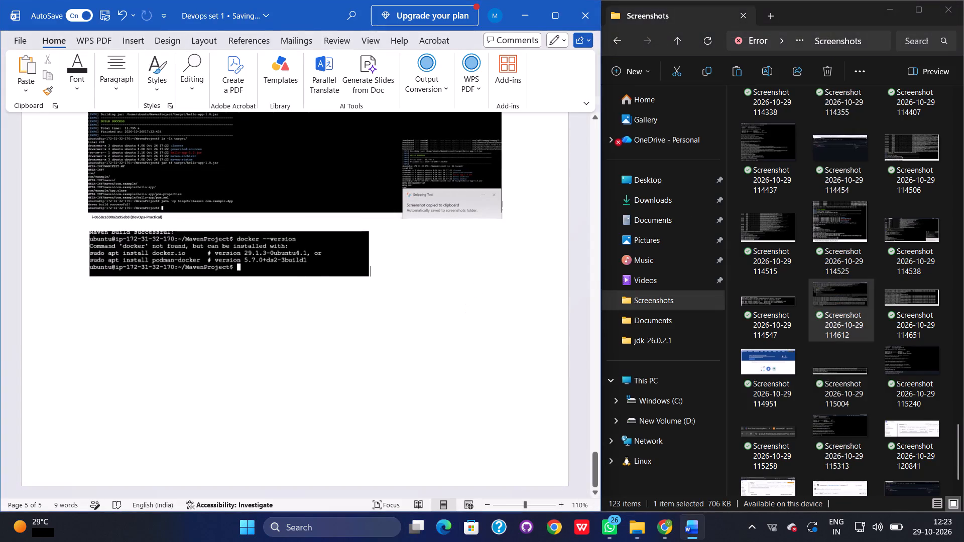
{"action": "key", "text": "Return"}
{"action": "key", "text": "ctrl+v"}
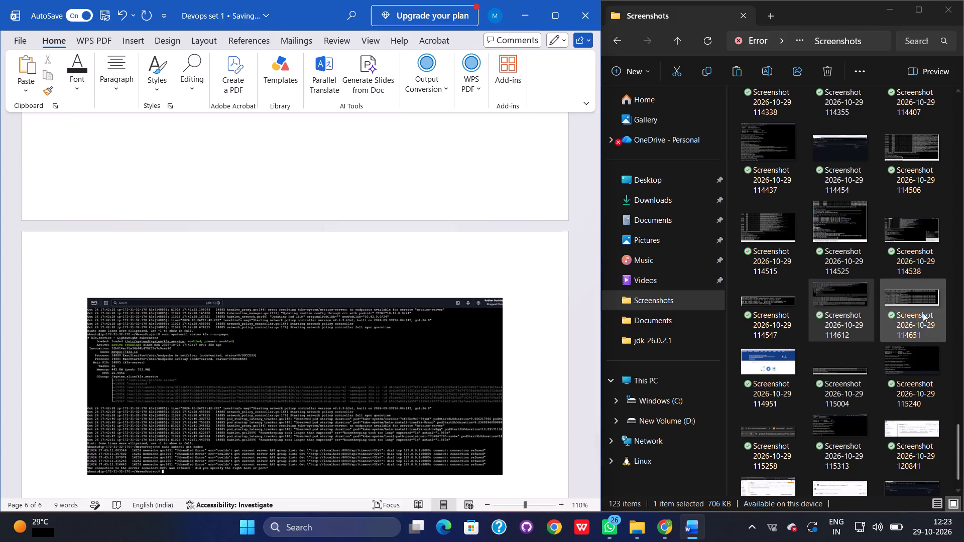
{"action": "right_click", "coordinate": [923, 313]}
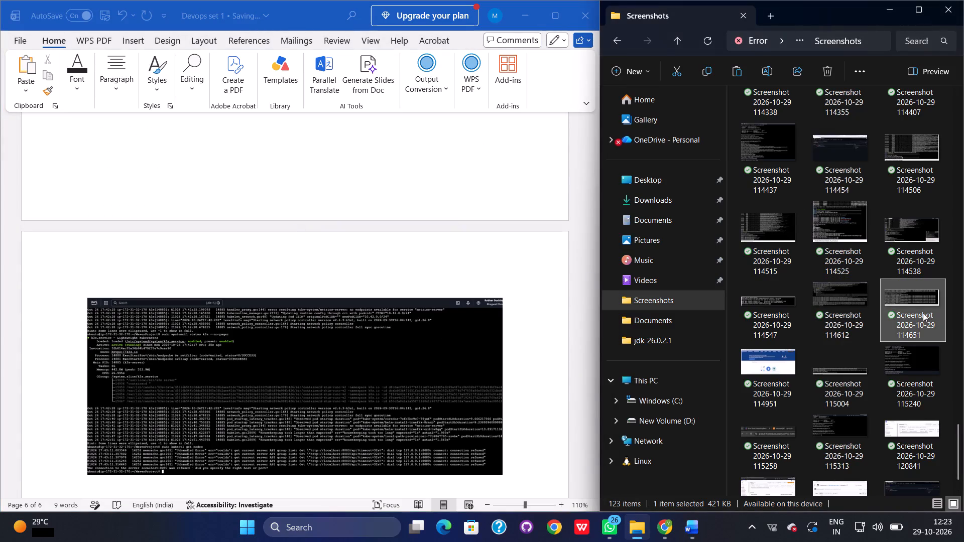
{"action": "right_click", "coordinate": [923, 313]}
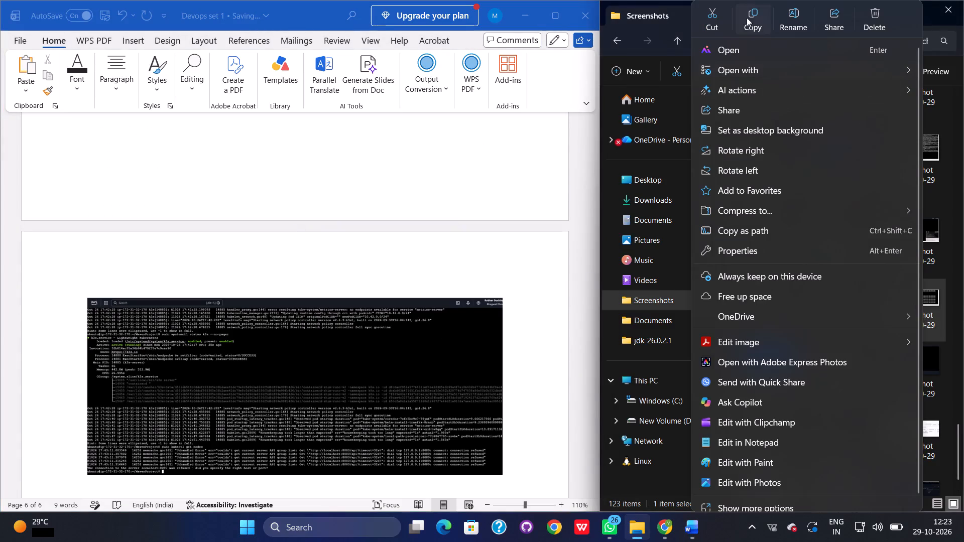
{"action": "left_click", "coordinate": [747, 18]}
{"action": "scroll", "coordinate": [528, 356], "scroll_direction": "down", "scroll_amount": 1}
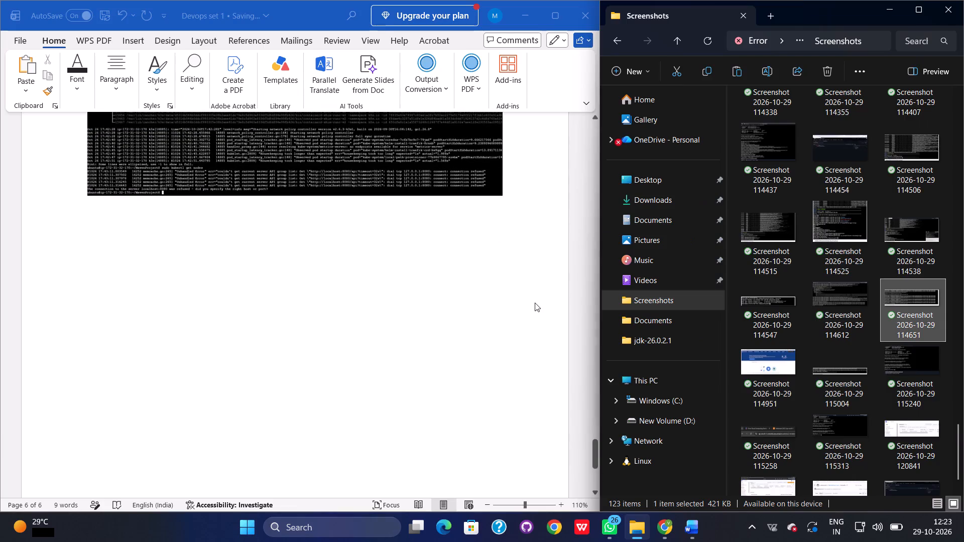
{"action": "left_click", "coordinate": [541, 190]}
{"action": "key", "text": "Return"}
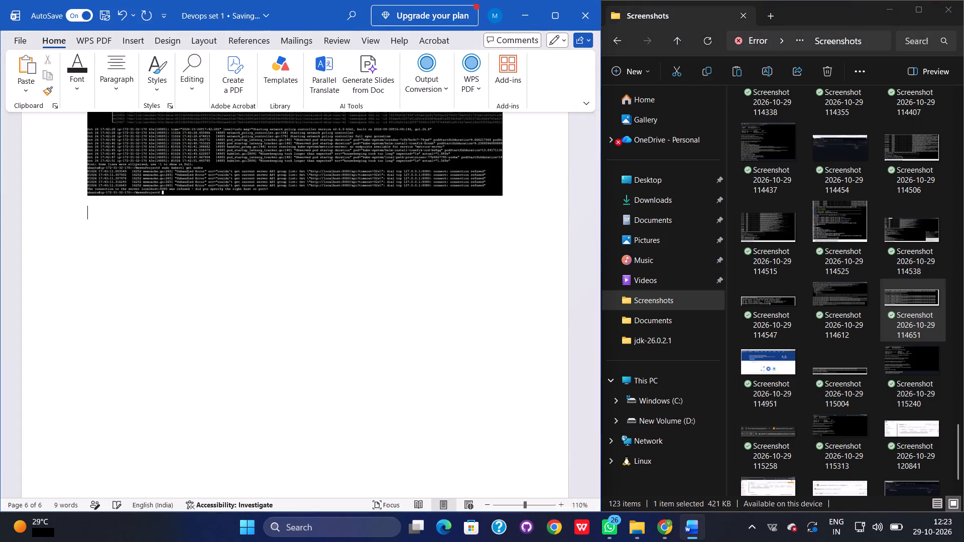
{"action": "key", "text": "ctrl+v"}
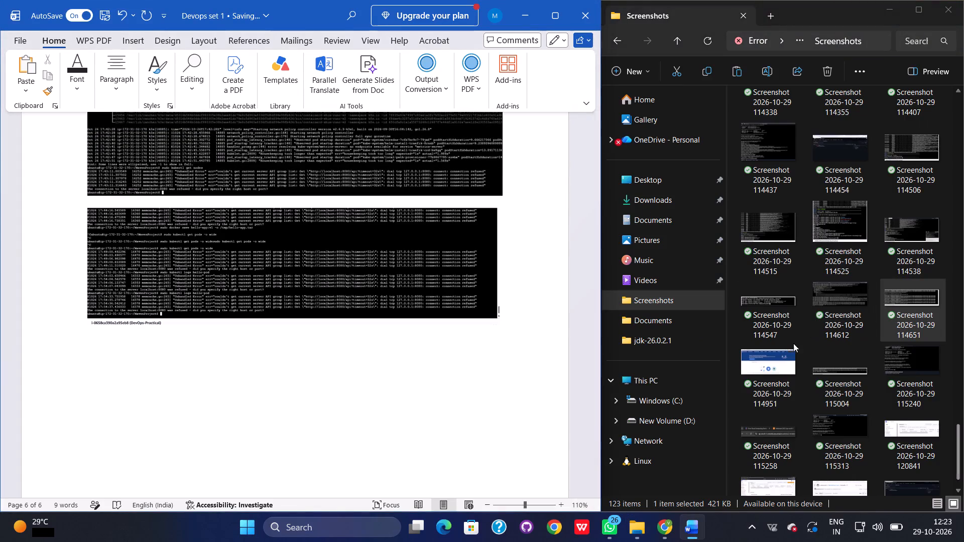
{"action": "right_click", "coordinate": [774, 350]}
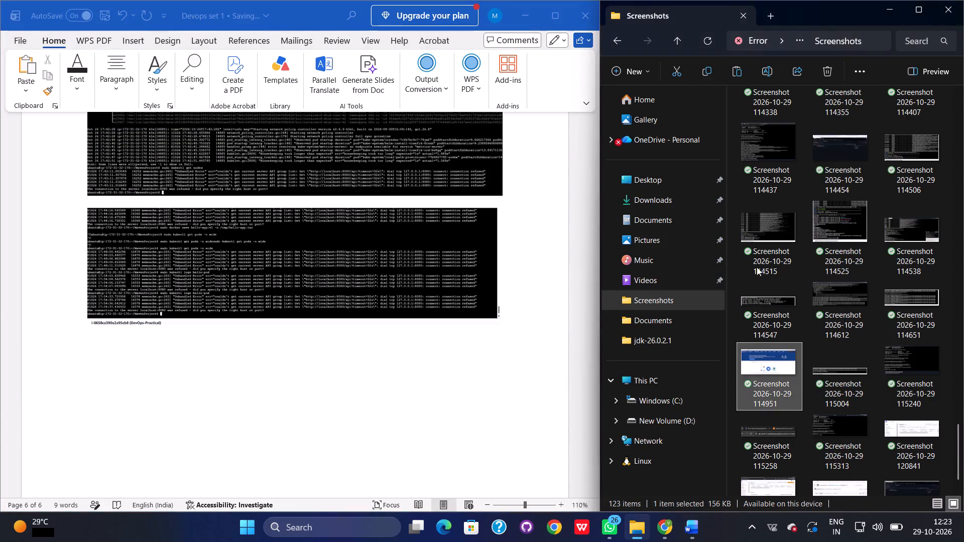
{"action": "right_click", "coordinate": [771, 395]}
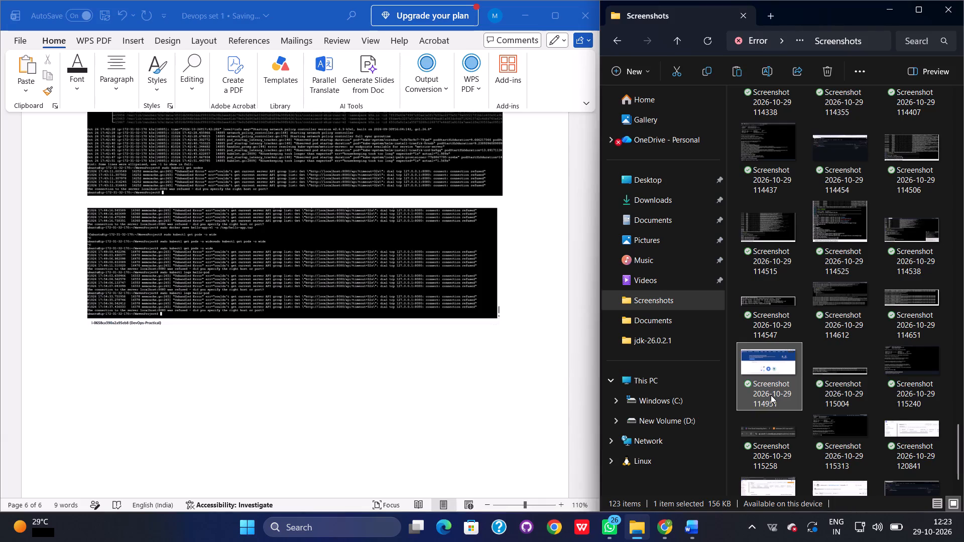
{"action": "left_click", "coordinate": [602, 25]}
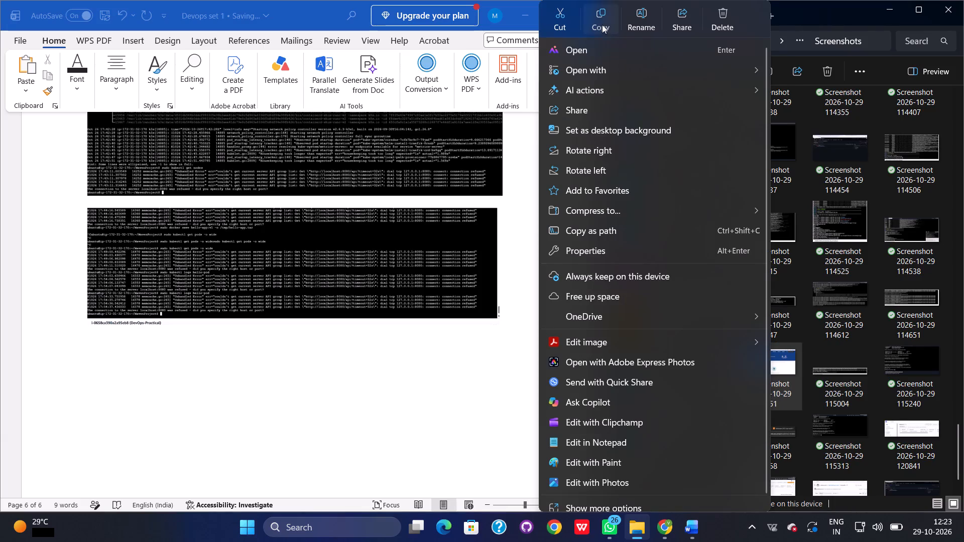
{"action": "left_click", "coordinate": [495, 355]}
{"action": "key", "text": "Return"}
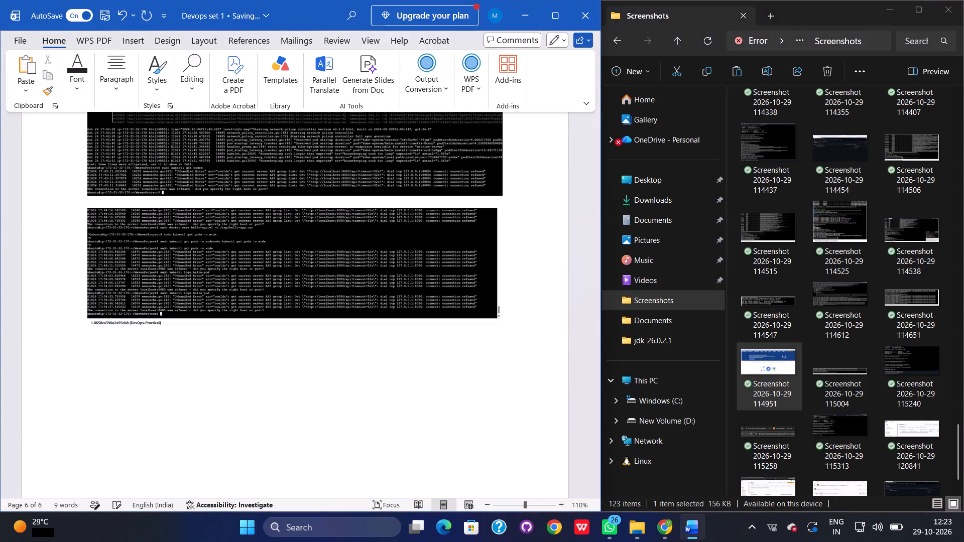
{"action": "key", "text": "ctrl+v"}
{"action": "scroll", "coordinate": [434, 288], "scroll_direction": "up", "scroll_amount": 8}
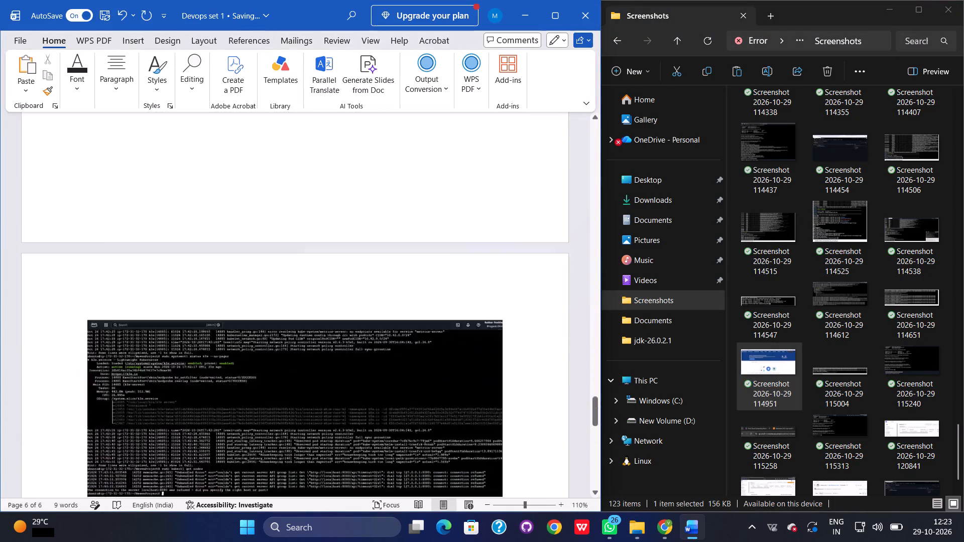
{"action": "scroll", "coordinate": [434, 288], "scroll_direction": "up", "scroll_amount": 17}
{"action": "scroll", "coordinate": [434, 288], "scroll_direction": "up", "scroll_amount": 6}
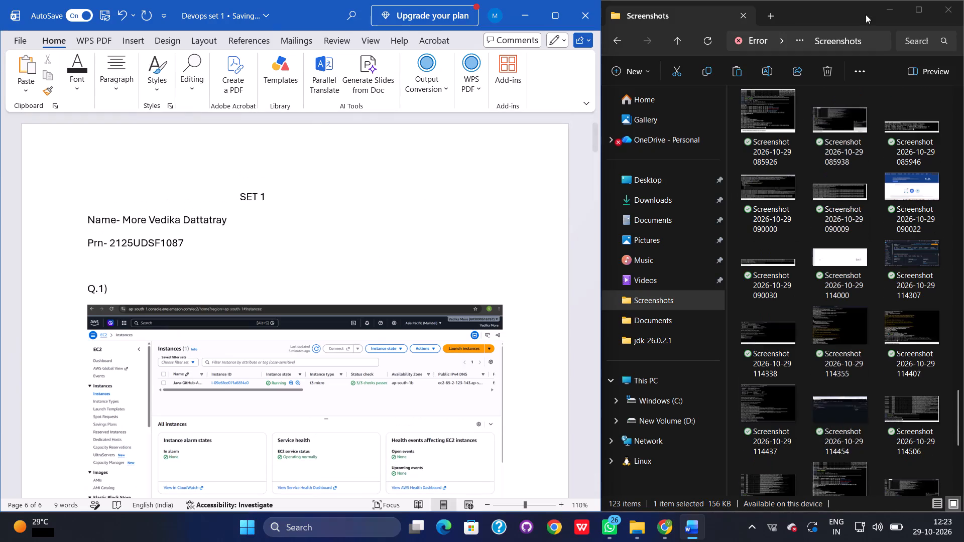
{"action": "left_click", "coordinate": [955, 14]}
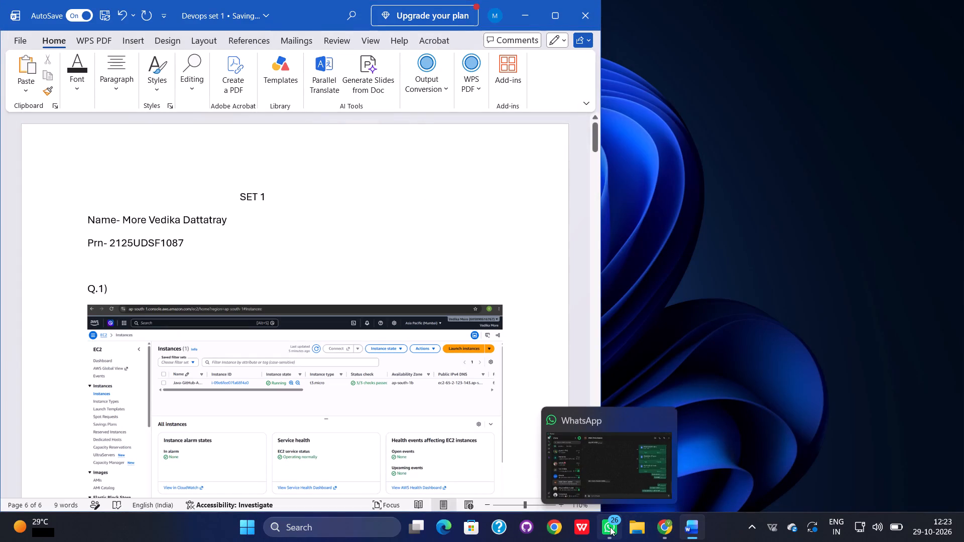
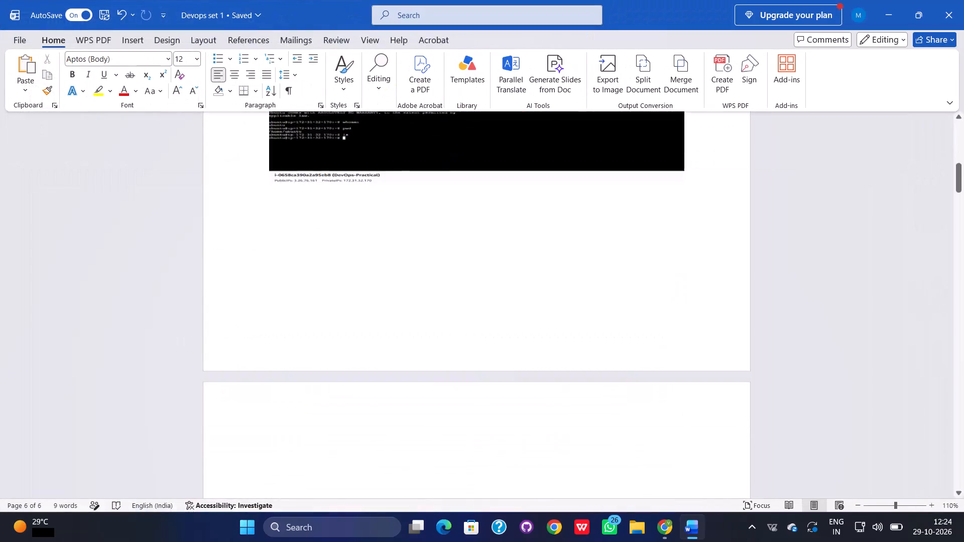
Go back to the first page of the Devops set 1 document and check the EC2 and terminal screenshots under Q.1.
{"action": "scroll", "coordinate": [388, 308], "scroll_direction": "up", "scroll_amount": 8}
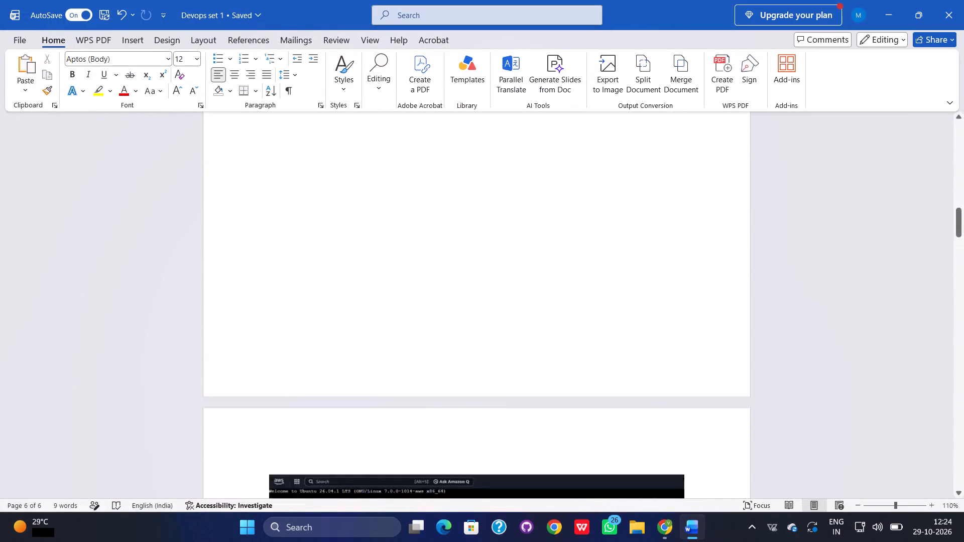
{"action": "scroll", "coordinate": [388, 308], "scroll_direction": "up", "scroll_amount": 1}
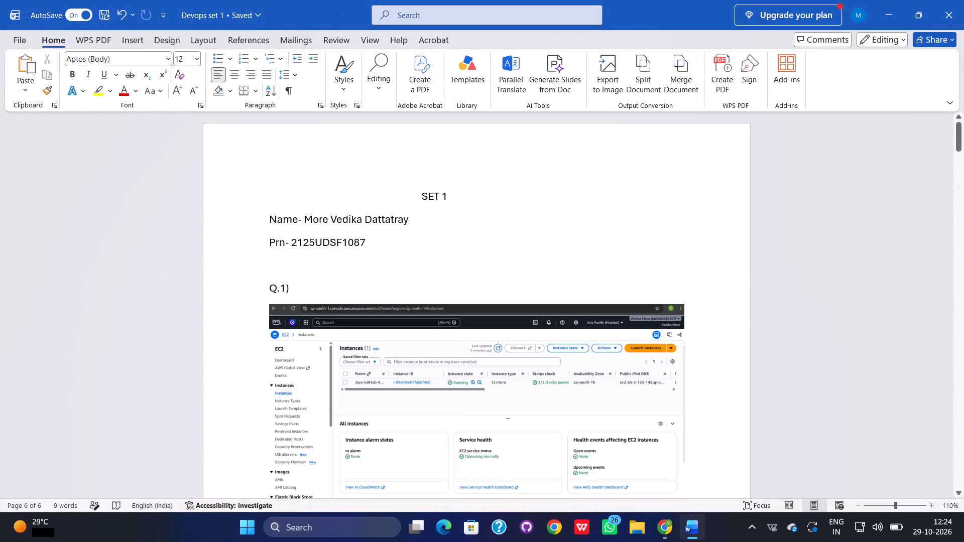
{"action": "scroll", "coordinate": [396, 307], "scroll_direction": "down", "scroll_amount": 1}
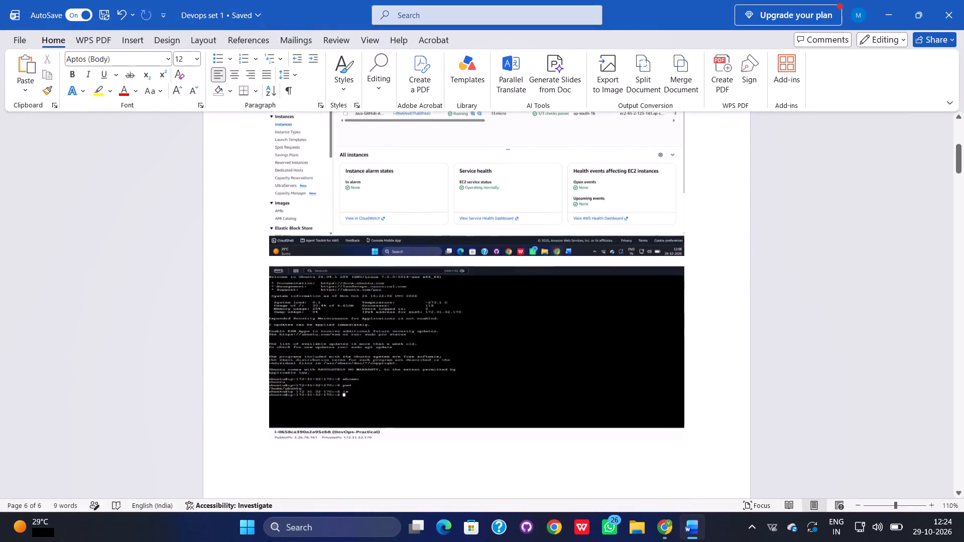
{"action": "scroll", "coordinate": [396, 307], "scroll_direction": "down", "scroll_amount": 1}
{"action": "scroll", "coordinate": [396, 307], "scroll_direction": "up", "scroll_amount": 1}
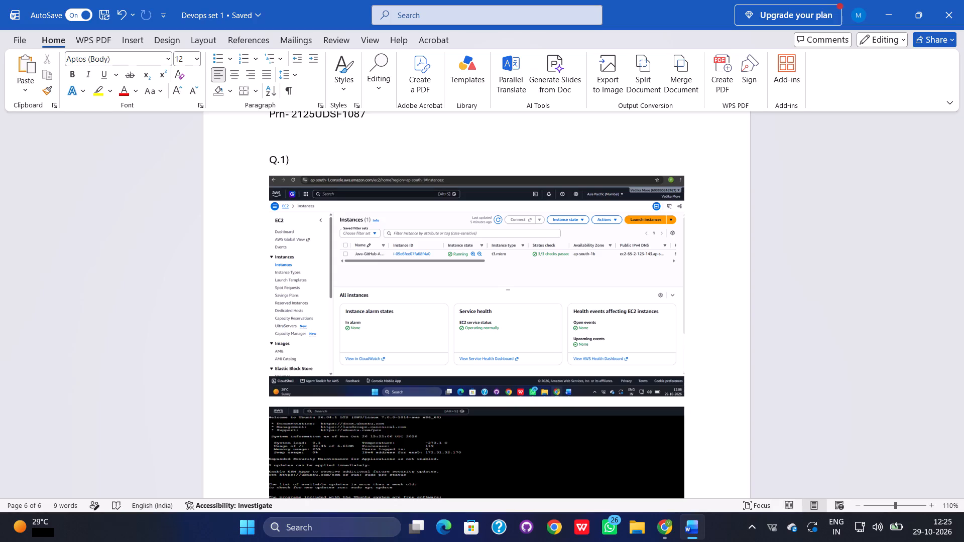
Save the Devops set 1 document with the inserted screenshots.
{"action": "key", "text": "ctrl+s"}
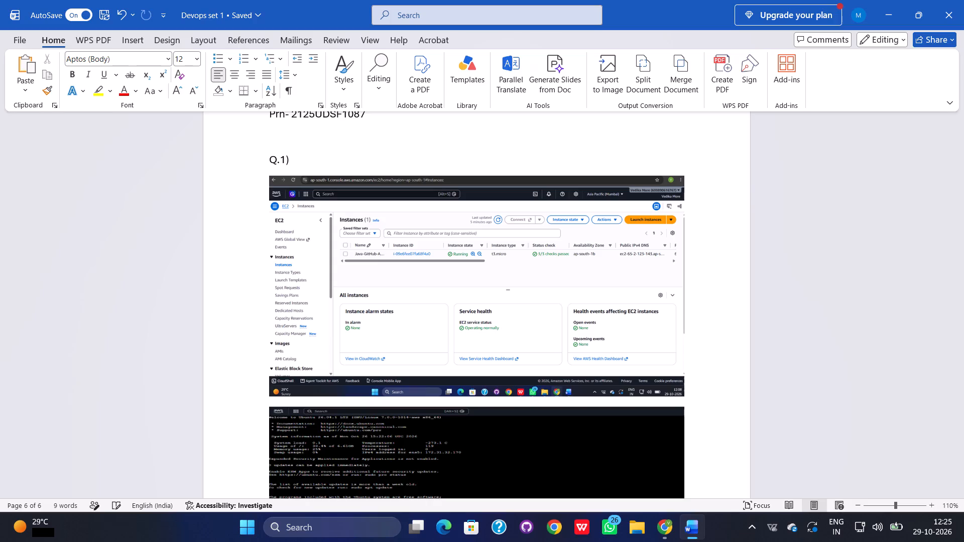
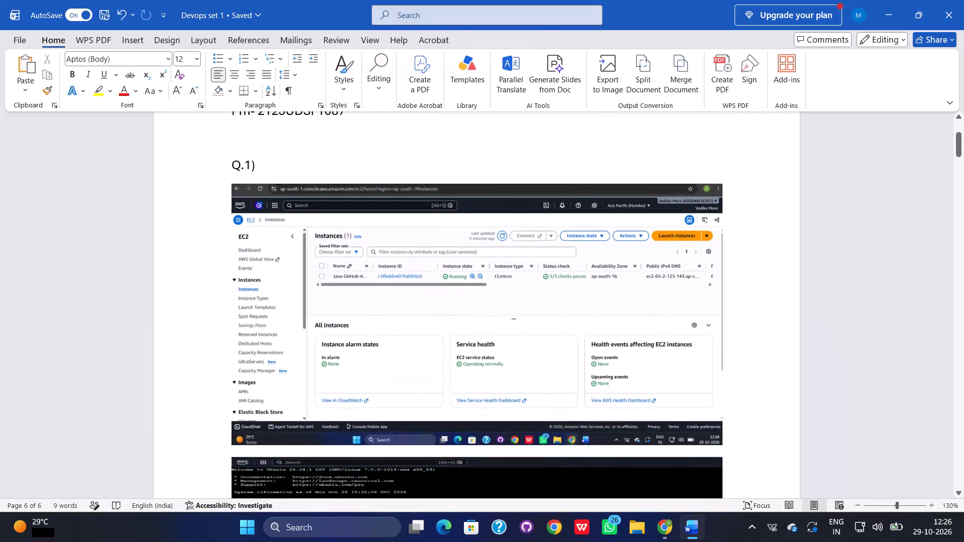
Review the inserted screenshots from Q.1 through the Git terminal outputs to the Maven build output, checking where each question's answer starts.
{"action": "scroll", "coordinate": [396, 327], "scroll_direction": "up", "scroll_amount": 2, "text": "ctrl"}
{"action": "scroll", "coordinate": [333, 348], "scroll_direction": "up", "scroll_amount": 4, "text": "ctrl"}
{"action": "scroll", "coordinate": [333, 348], "scroll_direction": "down", "scroll_amount": 4}
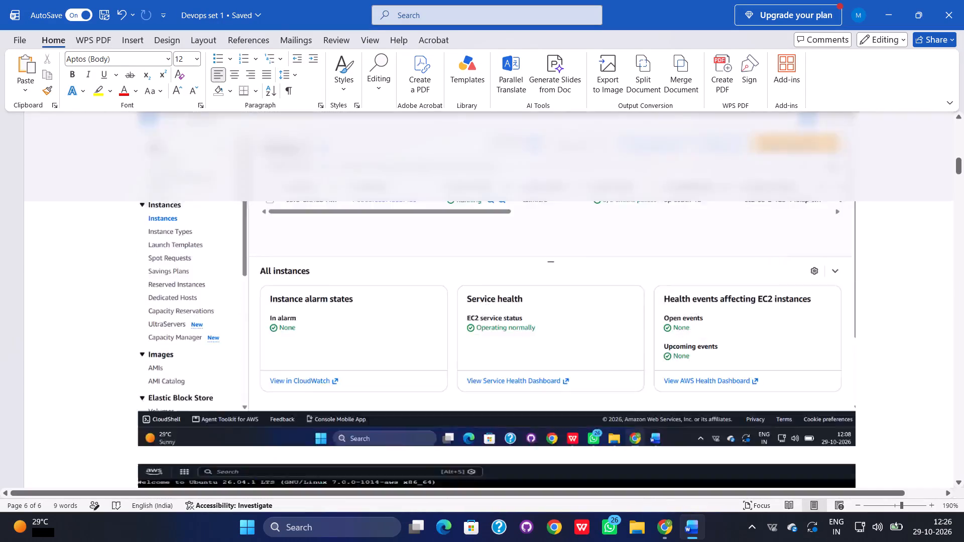
{"action": "scroll", "coordinate": [333, 348], "scroll_direction": "down", "scroll_amount": 2}
{"action": "scroll", "coordinate": [333, 348], "scroll_direction": "up", "scroll_amount": 3}
{"action": "scroll", "coordinate": [333, 348], "scroll_direction": "down", "scroll_amount": 1}
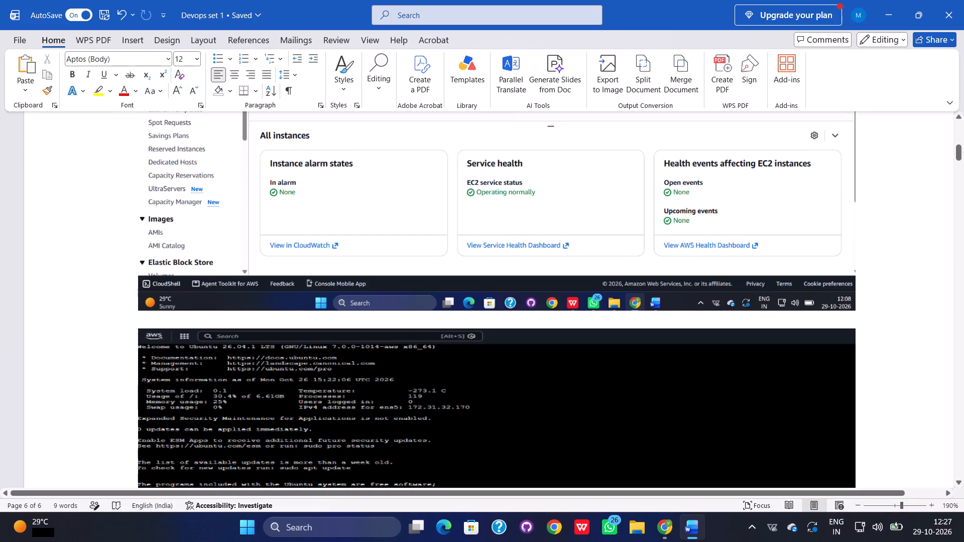
{"action": "scroll", "coordinate": [355, 374], "scroll_direction": "down", "scroll_amount": 4}
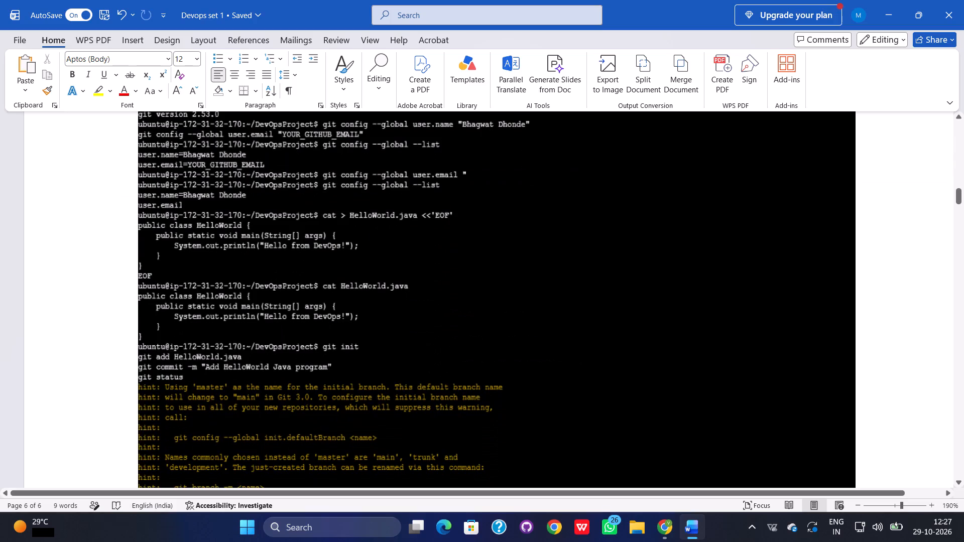
{"action": "scroll", "coordinate": [371, 381], "scroll_direction": "down", "scroll_amount": 4}
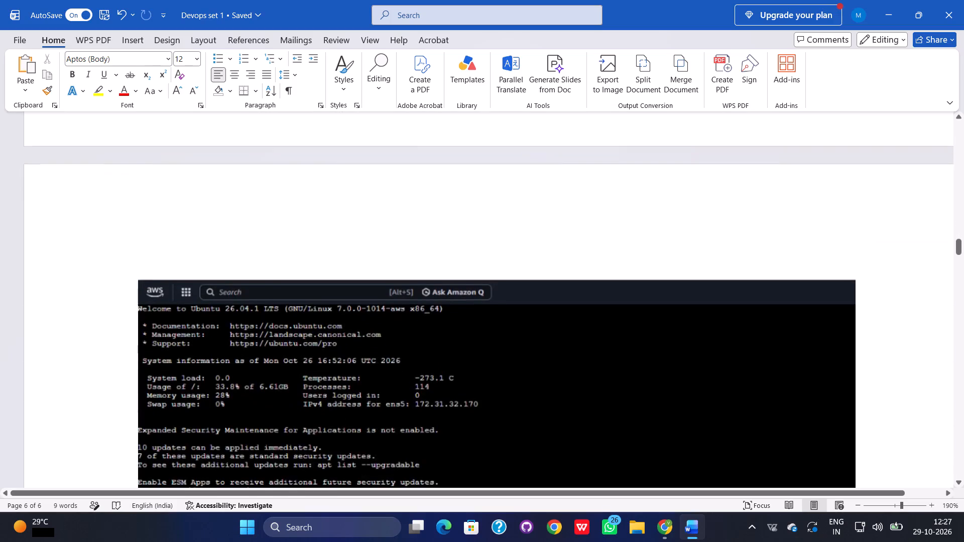
{"action": "scroll", "coordinate": [371, 381], "scroll_direction": "down", "scroll_amount": 1}
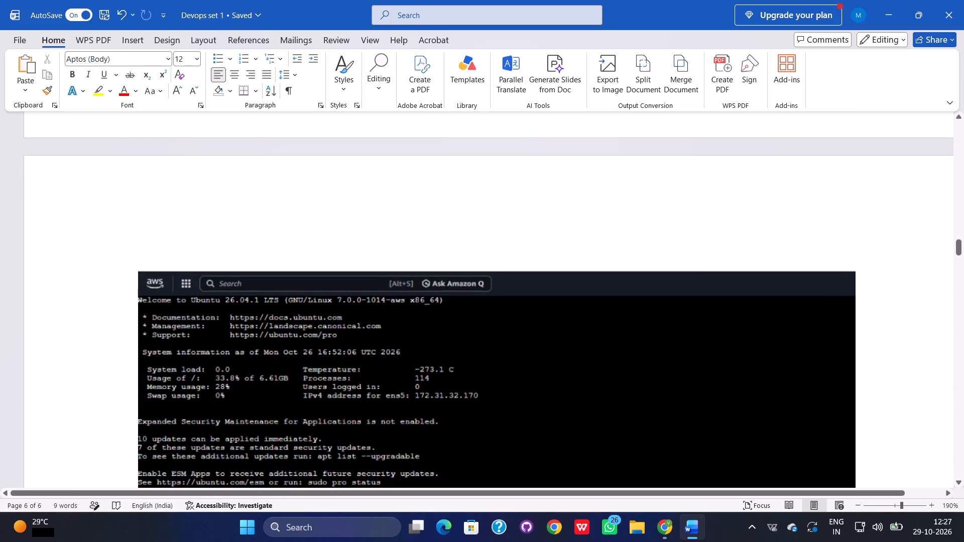
{"action": "scroll", "coordinate": [371, 381], "scroll_direction": "up", "scroll_amount": 1}
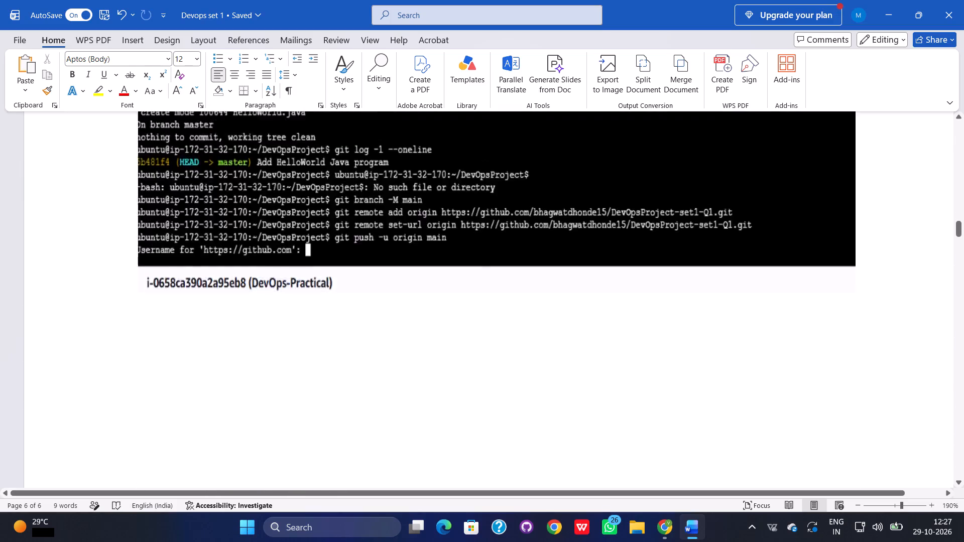
{"action": "scroll", "coordinate": [371, 381], "scroll_direction": "up", "scroll_amount": 2}
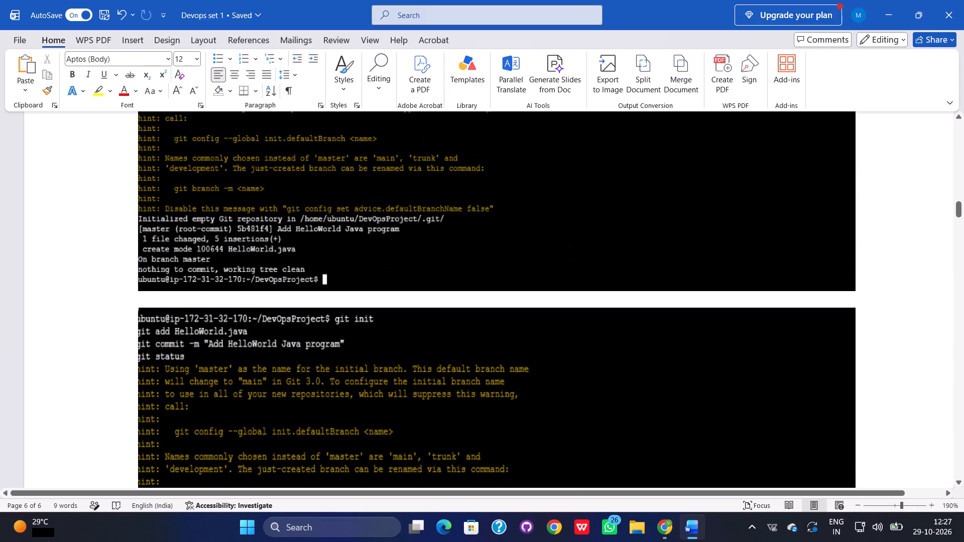
{"action": "scroll", "coordinate": [371, 381], "scroll_direction": "up", "scroll_amount": 3}
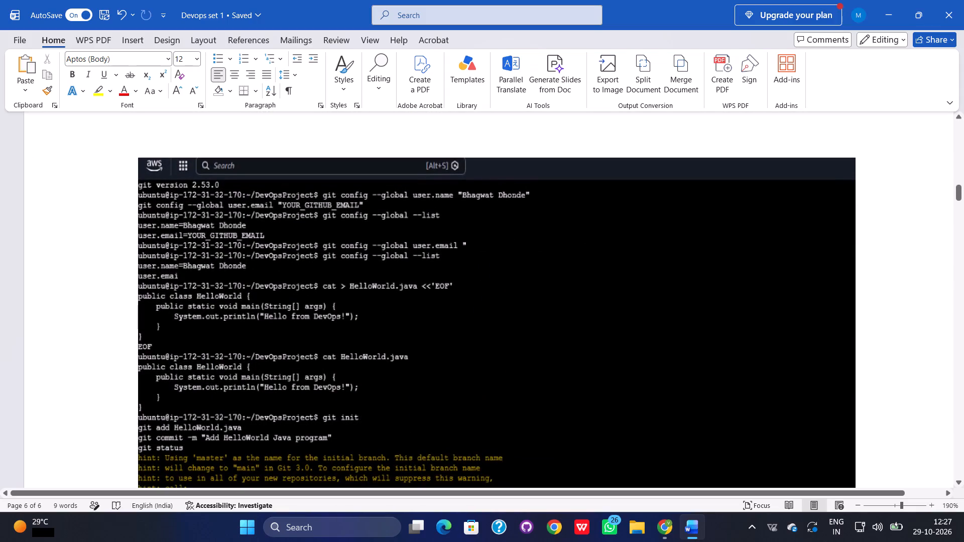
{"action": "scroll", "coordinate": [371, 381], "scroll_direction": "down", "scroll_amount": 2}
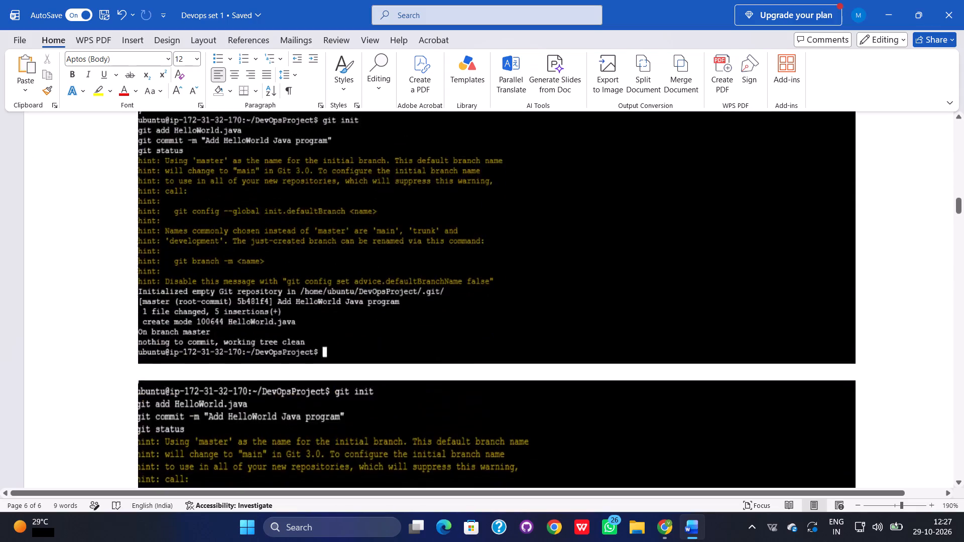
{"action": "scroll", "coordinate": [371, 381], "scroll_direction": "down", "scroll_amount": 2}
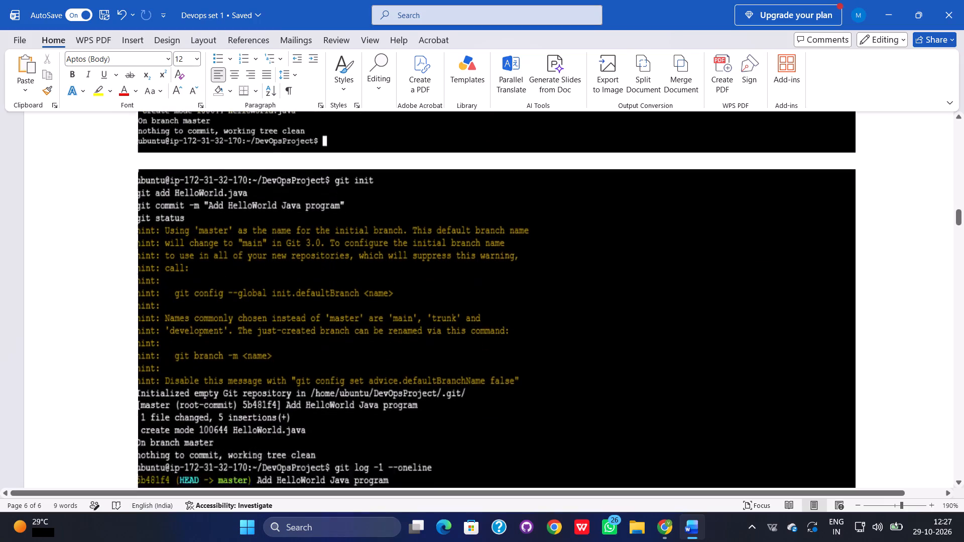
{"action": "scroll", "coordinate": [371, 381], "scroll_direction": "down", "scroll_amount": 4}
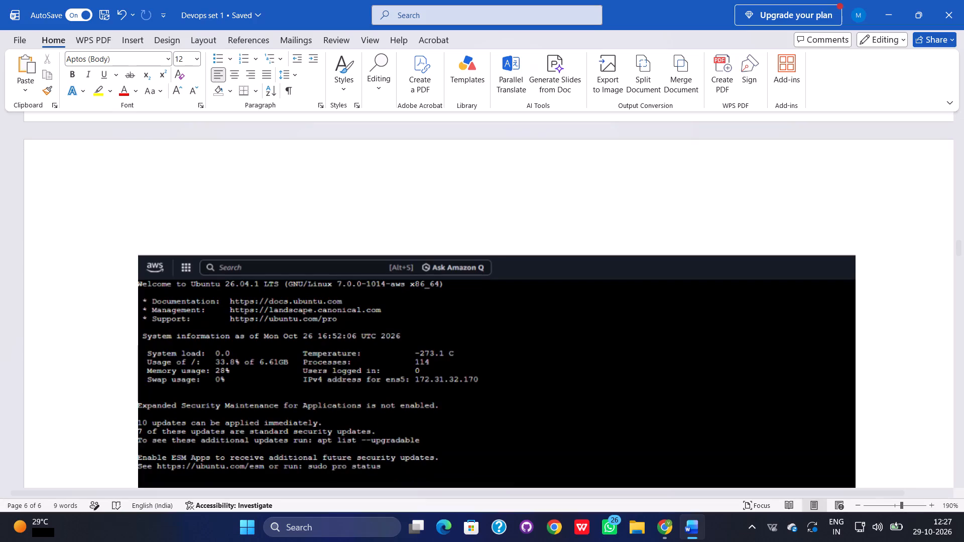
{"action": "scroll", "coordinate": [381, 373], "scroll_direction": "down", "scroll_amount": 4}
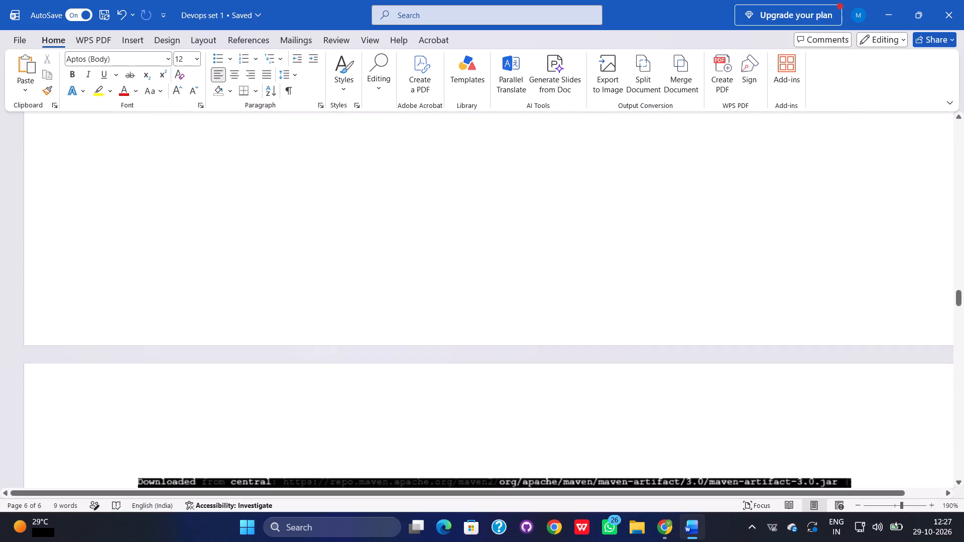
{"action": "scroll", "coordinate": [381, 373], "scroll_direction": "down", "scroll_amount": 1}
Add blank lines after the last Q.1 screenshot on page 3 and enter the heading "Q.2)" above the first Maven build screenshot.
{"action": "scroll", "coordinate": [381, 373], "scroll_direction": "up", "scroll_amount": 1}
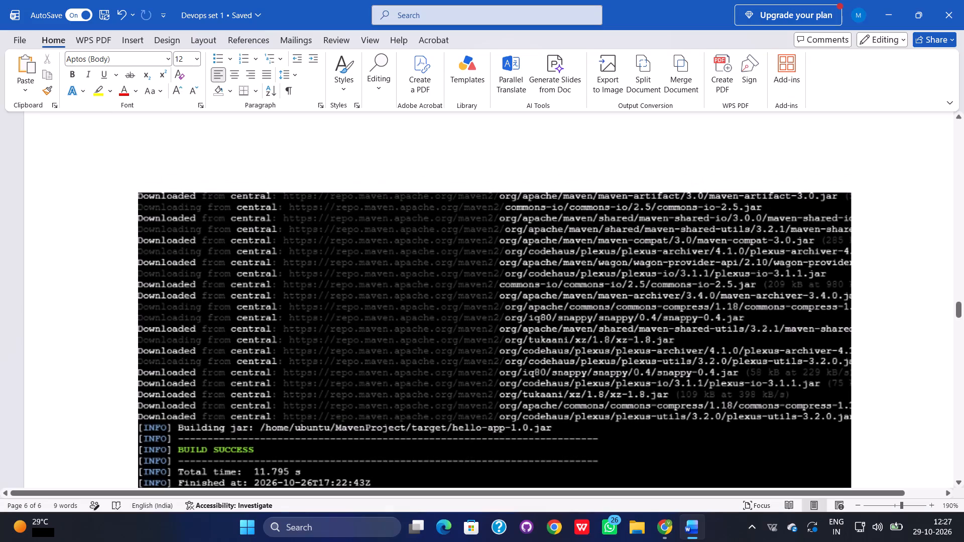
{"action": "scroll", "coordinate": [423, 180], "scroll_direction": "up", "scroll_amount": 1}
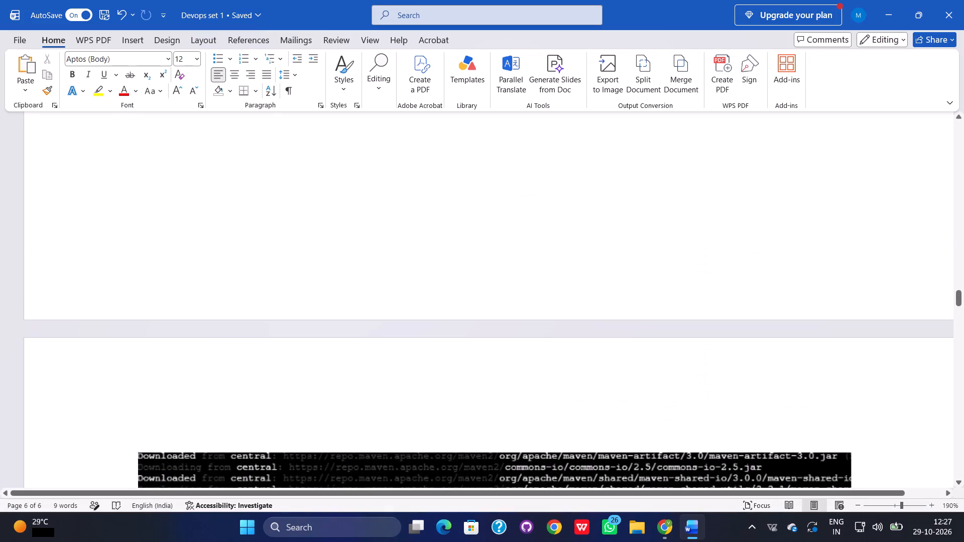
{"action": "scroll", "coordinate": [423, 180], "scroll_direction": "up", "scroll_amount": 1}
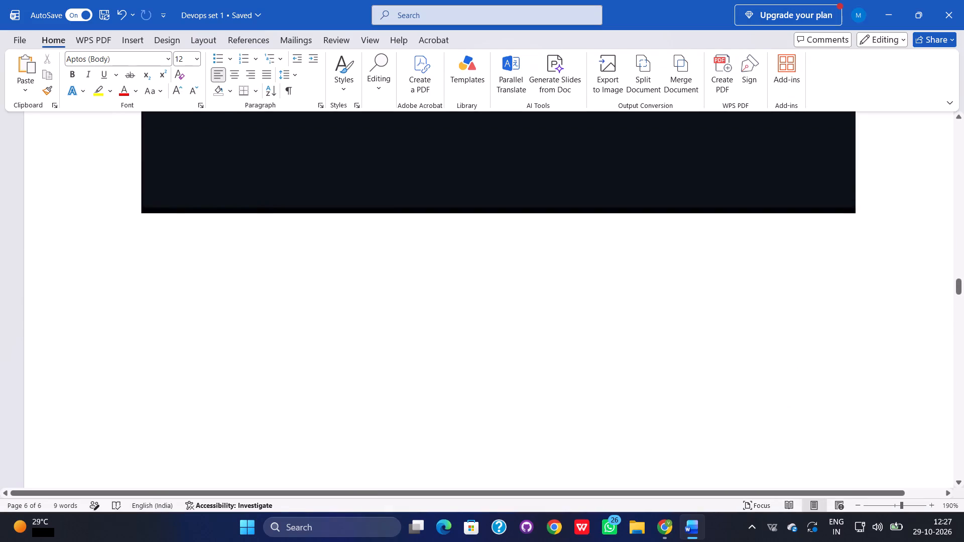
{"action": "left_click", "coordinate": [881, 198]}
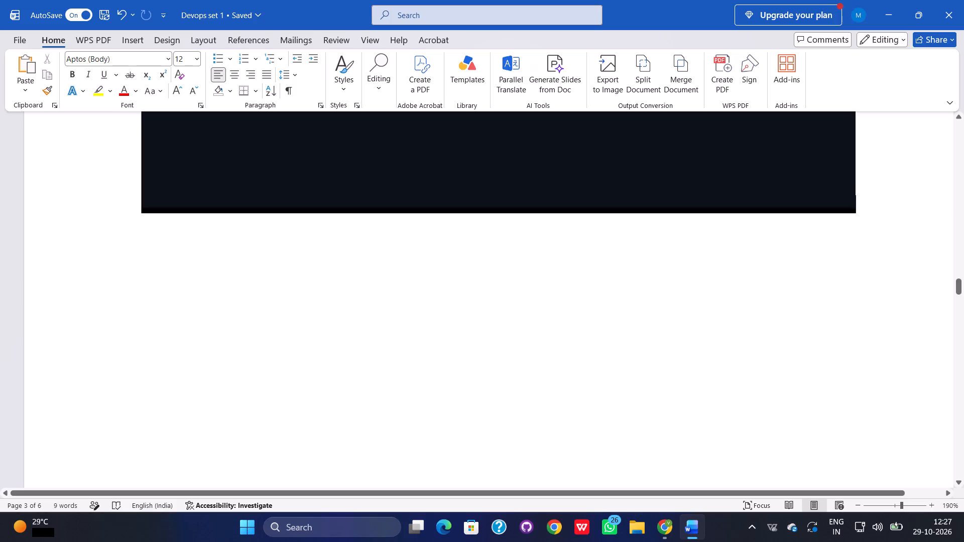
{"action": "key", "text": "Return"}
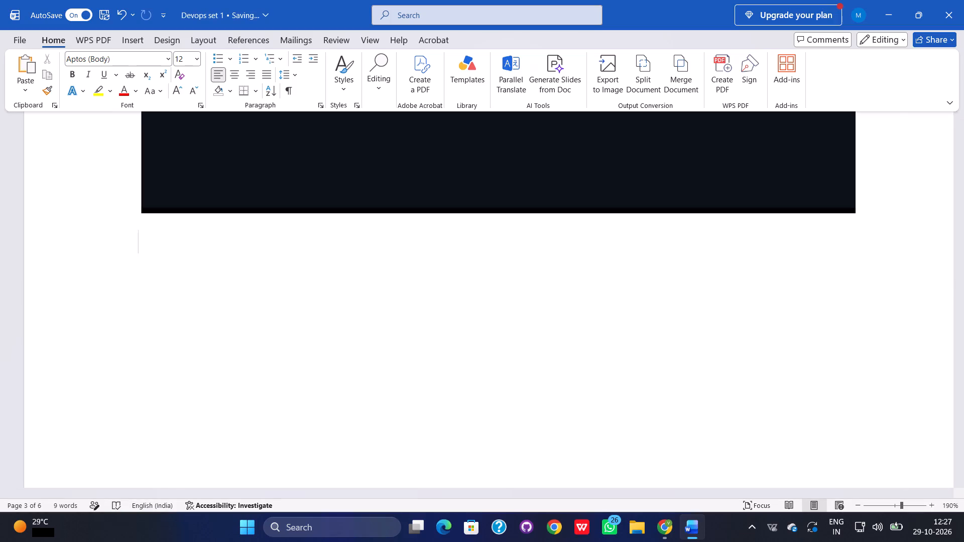
{"action": "key", "text": "Return"}
{"action": "key", "text": "Return"}
{"action": "key", "text": "Return"}
{"action": "key", "text": "Return"}
{"action": "key", "text": "Return"}
{"action": "key", "text": "Return"}
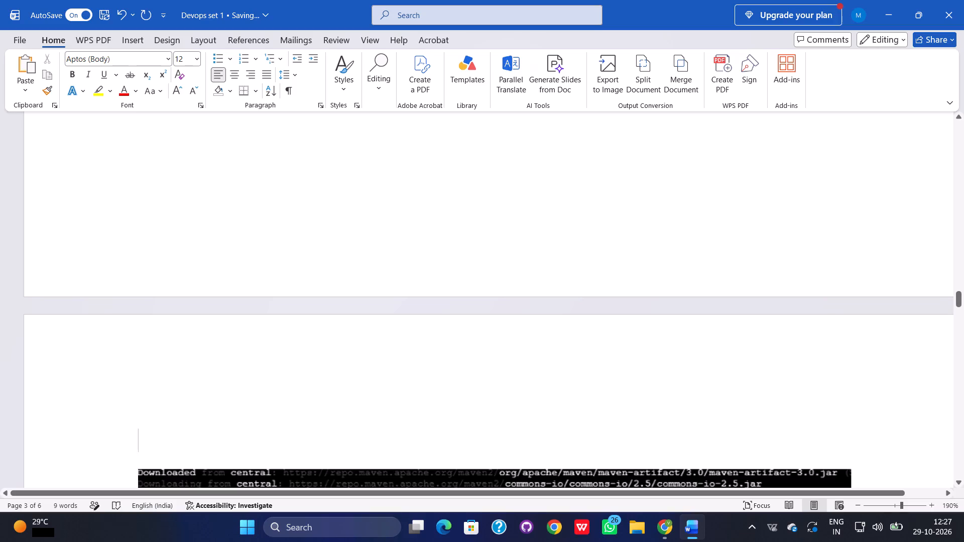
{"action": "key", "text": "shift+q"}
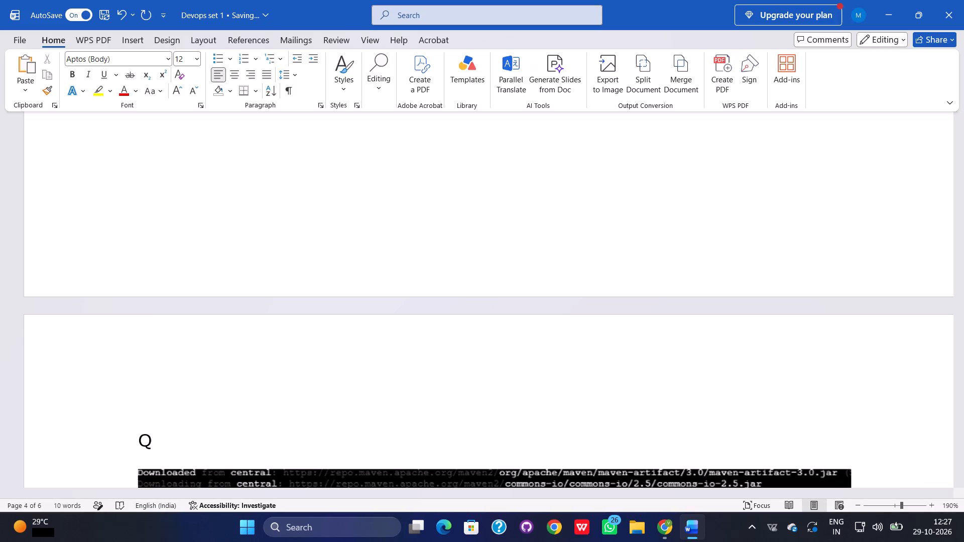
{"action": "type", "text": ".2"}
{"action": "key", "text": "shift+parenright"}
Review the Maven and Docker screenshots under Q.2 through to the Kubernetes screenshots, checking where the following question's answer starts.
{"action": "scroll", "coordinate": [722, 246], "scroll_direction": "down", "scroll_amount": 2}
{"action": "scroll", "coordinate": [722, 246], "scroll_direction": "up", "scroll_amount": 1}
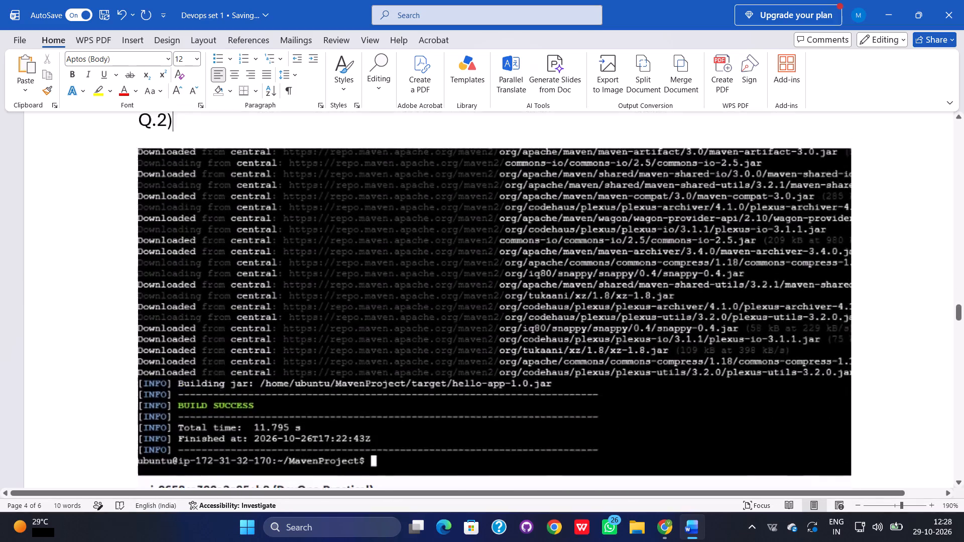
{"action": "scroll", "coordinate": [722, 246], "scroll_direction": "up", "scroll_amount": 1}
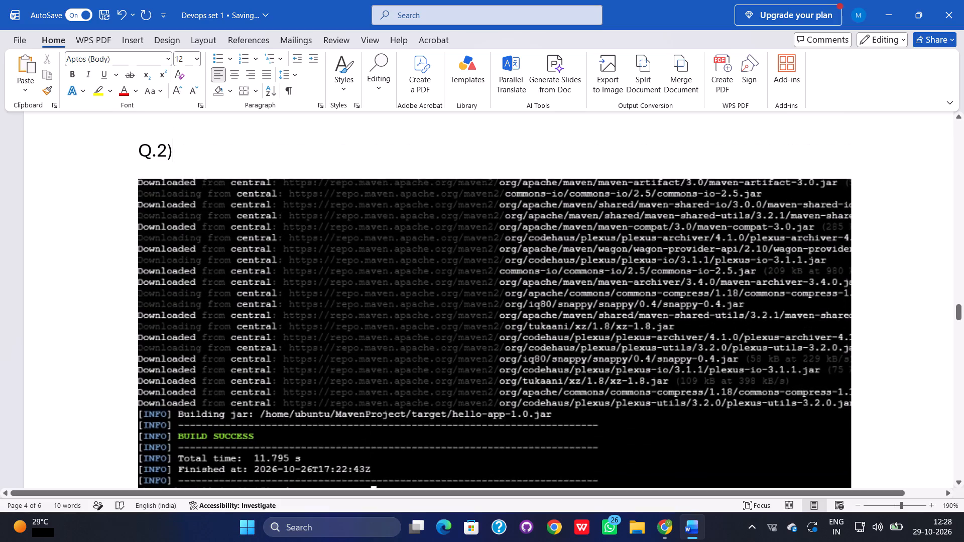
{"action": "scroll", "coordinate": [722, 246], "scroll_direction": "down", "scroll_amount": 1}
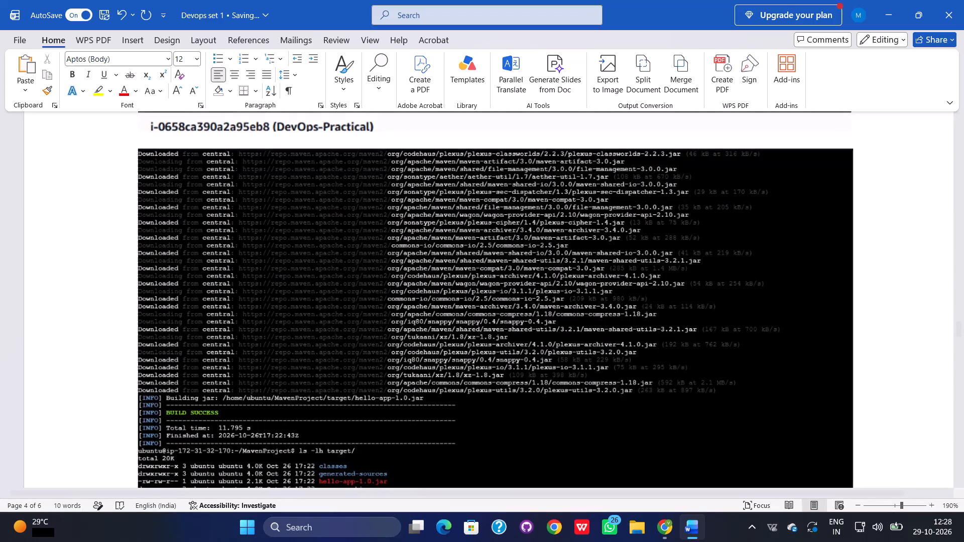
{"action": "scroll", "coordinate": [722, 246], "scroll_direction": "down", "scroll_amount": 6}
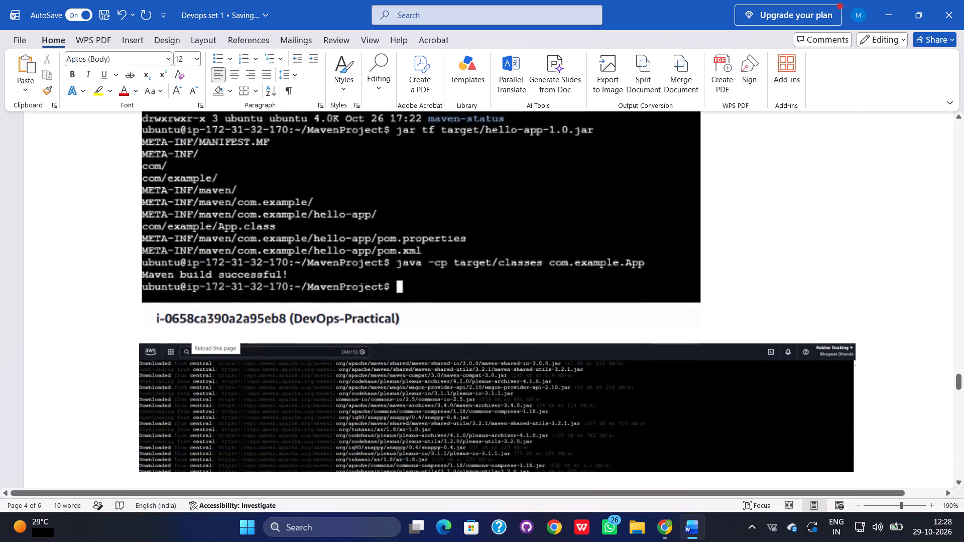
{"action": "scroll", "coordinate": [722, 246], "scroll_direction": "down", "scroll_amount": 1}
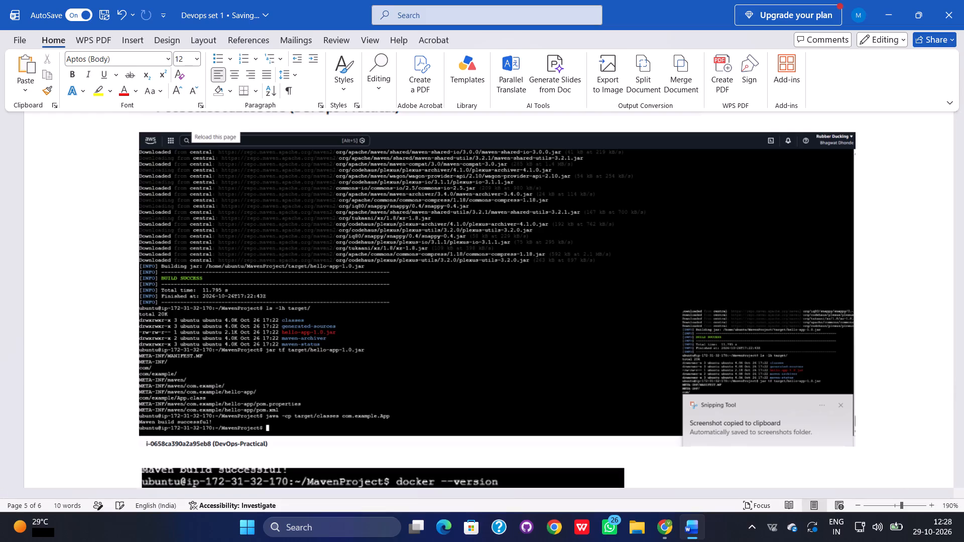
{"action": "scroll", "coordinate": [752, 216], "scroll_direction": "down", "scroll_amount": 2}
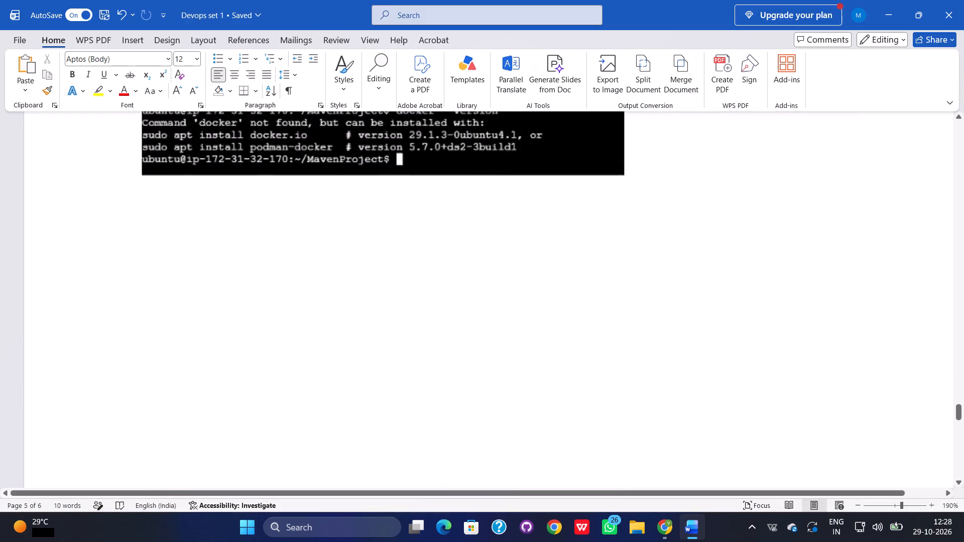
{"action": "scroll", "coordinate": [752, 216], "scroll_direction": "down", "scroll_amount": 2}
Add blank lines after the Docker version screenshot on page 5 and enter the heading "Q.3)" above the first Kubernetes screenshot.
{"action": "scroll", "coordinate": [752, 216], "scroll_direction": "up", "scroll_amount": 1}
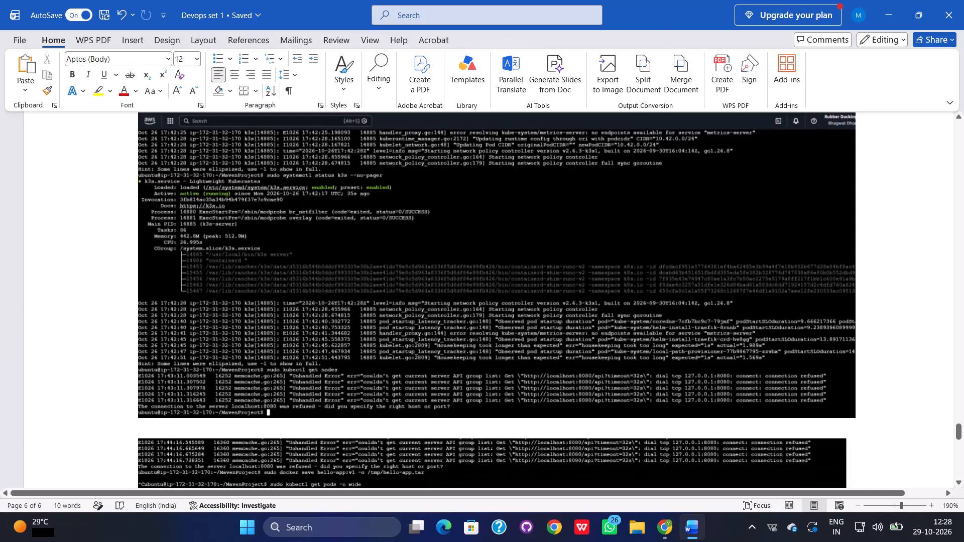
{"action": "scroll", "coordinate": [741, 181], "scroll_direction": "up", "scroll_amount": 1}
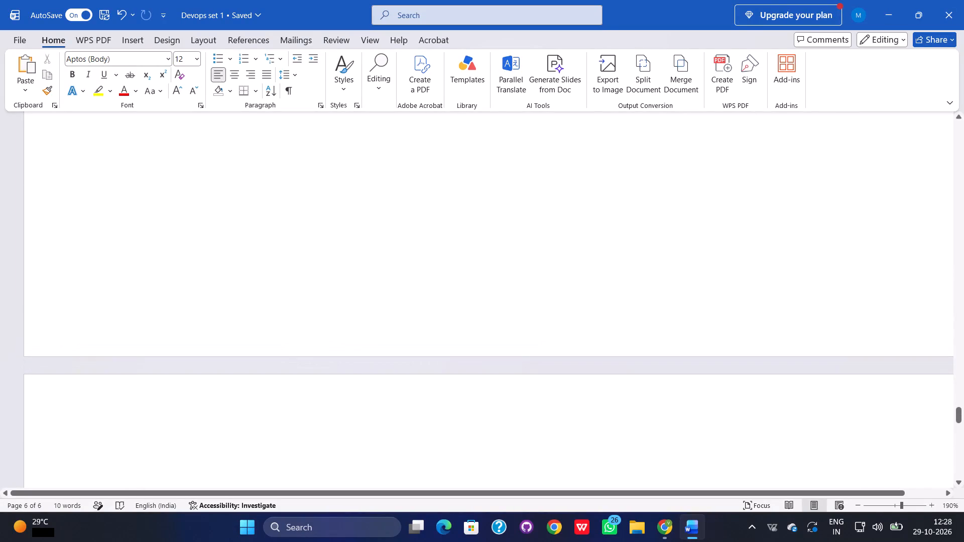
{"action": "scroll", "coordinate": [467, 339], "scroll_direction": "down", "scroll_amount": 1}
{"action": "left_click", "coordinate": [302, 246]}
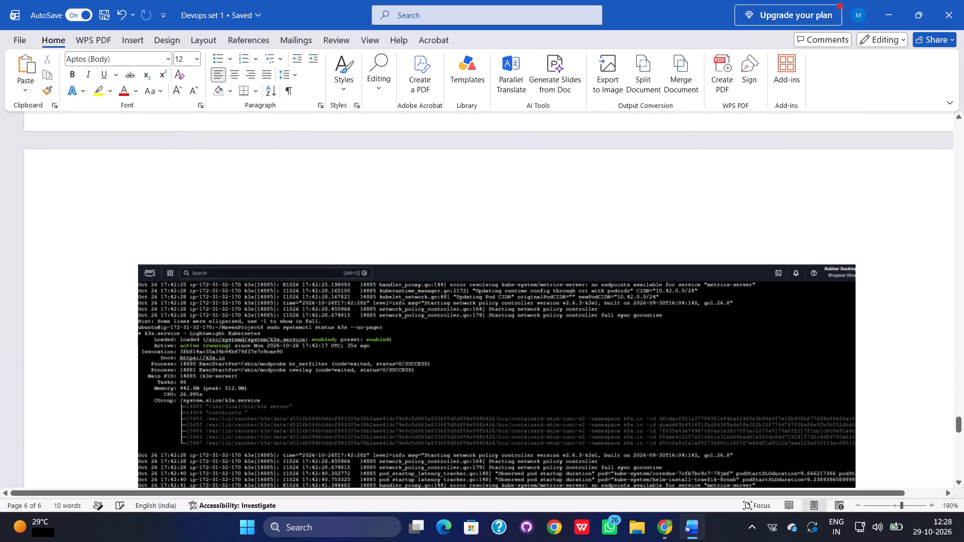
{"action": "scroll", "coordinate": [423, 214], "scroll_direction": "up", "scroll_amount": 3}
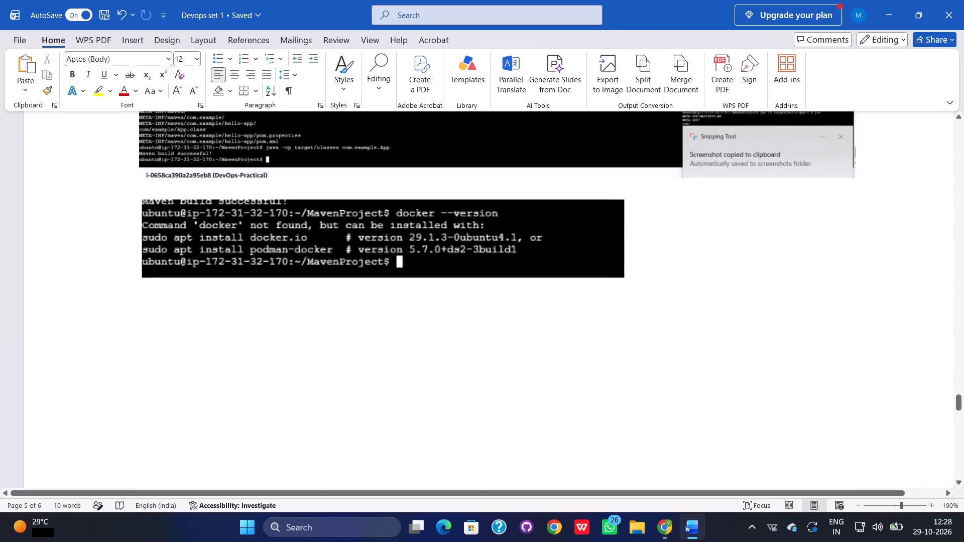
{"action": "left_click", "coordinate": [645, 263]}
{"action": "key", "text": "Return"}
{"action": "key", "text": "Return"}
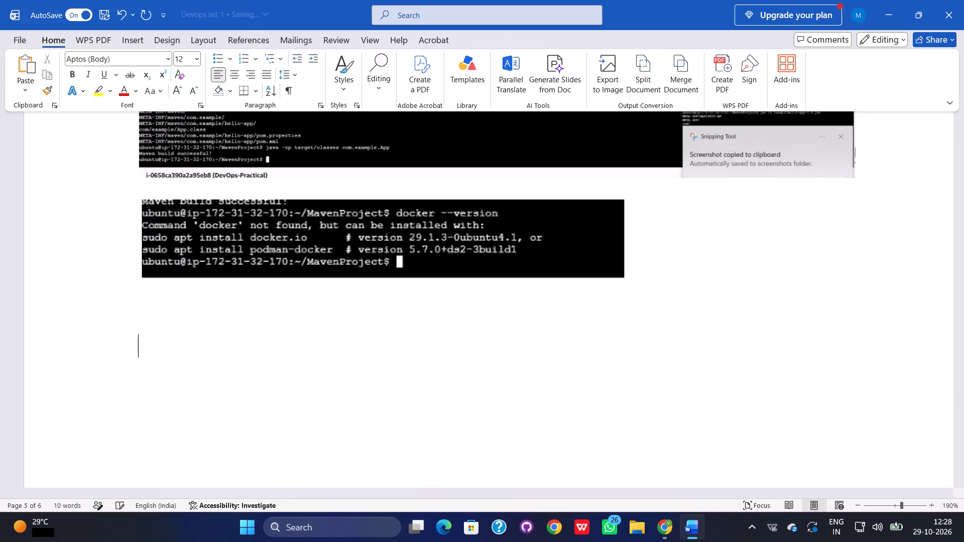
{"action": "key", "text": "Return"}
{"action": "key", "text": "Return"}
{"action": "key", "text": "Return"}
{"action": "key", "text": "Return"}
{"action": "key", "text": "Return"}
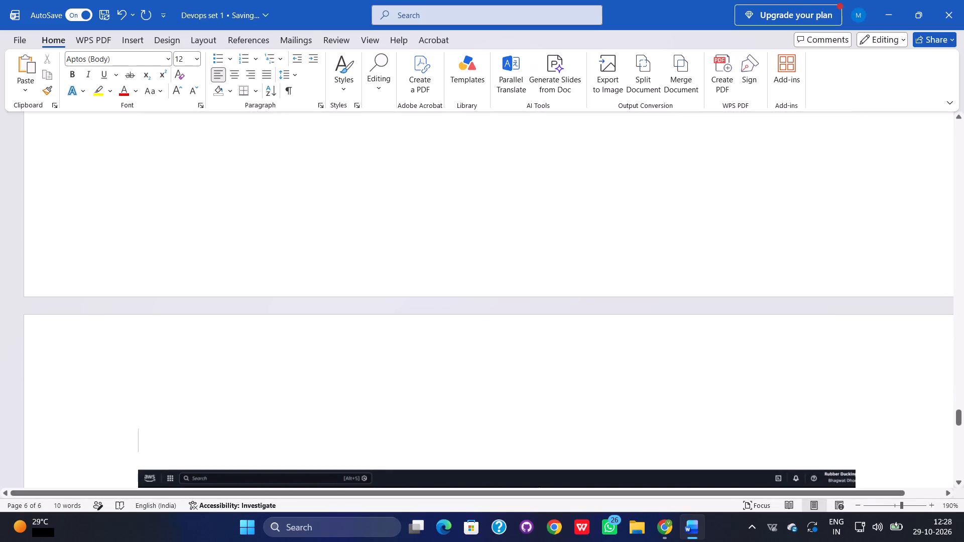
{"action": "key", "text": "shift+q"}
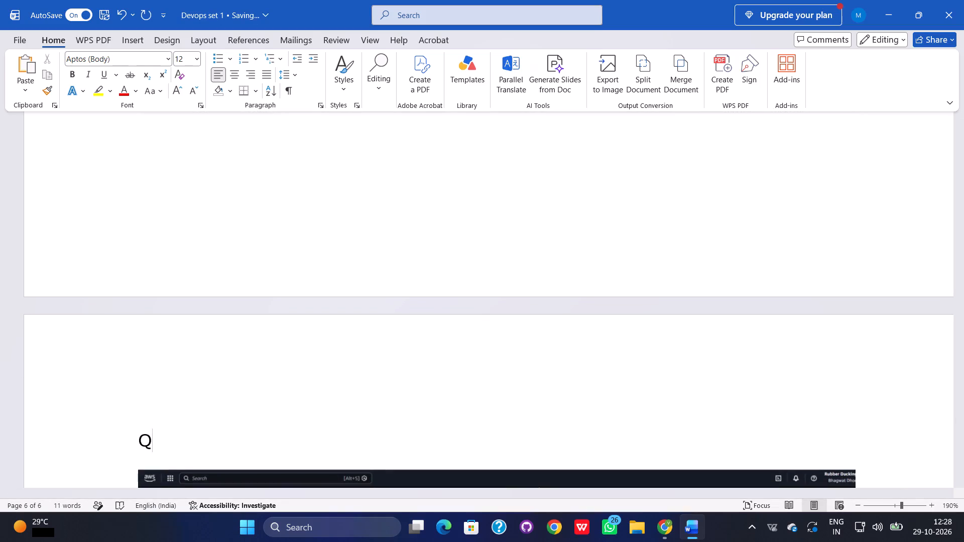
{"action": "type", "text": ".3"}
{"action": "key", "text": "shift+parenright"}
Review the Kubernetes screenshots under Q.3 through to the end of the document, and return to the first page.
{"action": "scroll", "coordinate": [575, 288], "scroll_direction": "down", "scroll_amount": 2}
{"action": "scroll", "coordinate": [575, 288], "scroll_direction": "up", "scroll_amount": 1}
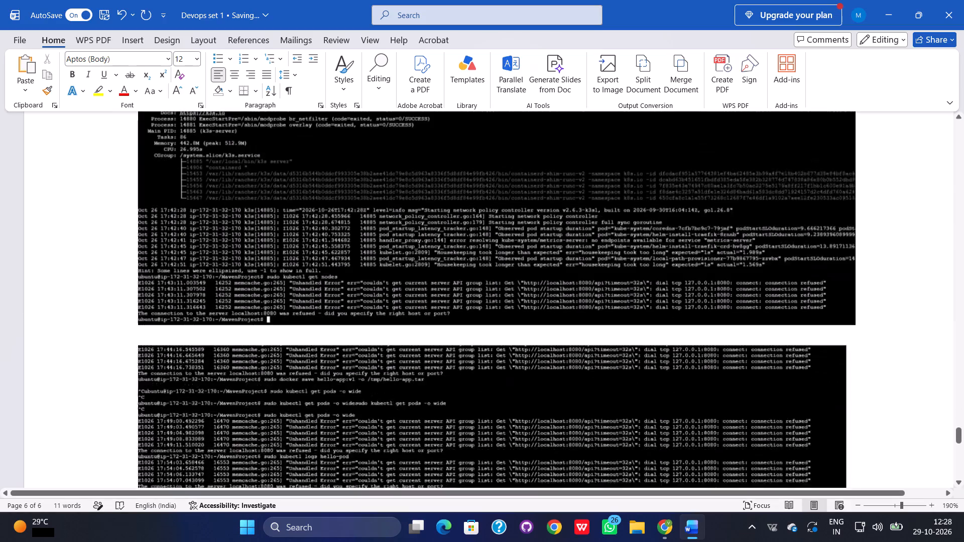
{"action": "scroll", "coordinate": [575, 288], "scroll_direction": "up", "scroll_amount": 1}
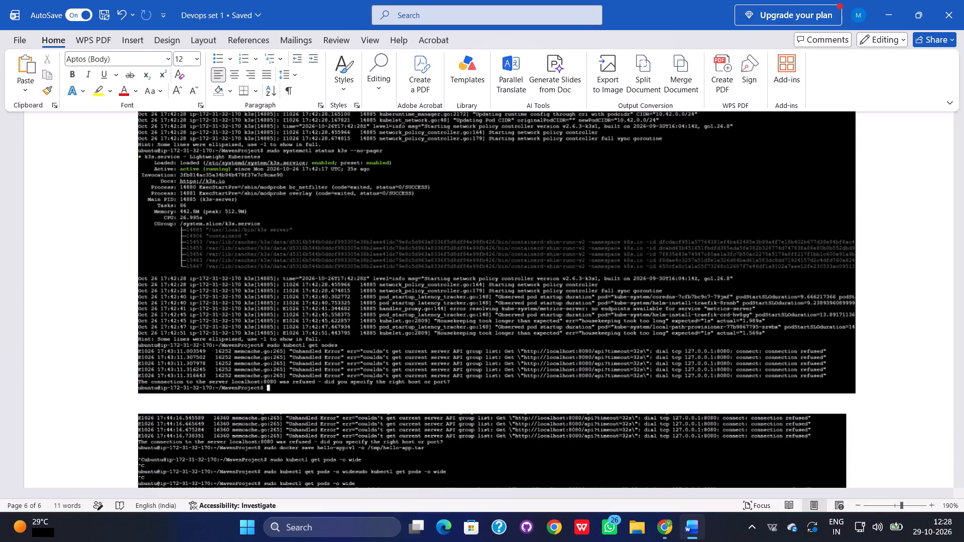
{"action": "scroll", "coordinate": [466, 288], "scroll_direction": "down", "scroll_amount": 2}
{"action": "scroll", "coordinate": [466, 288], "scroll_direction": "right", "scroll_amount": 1}
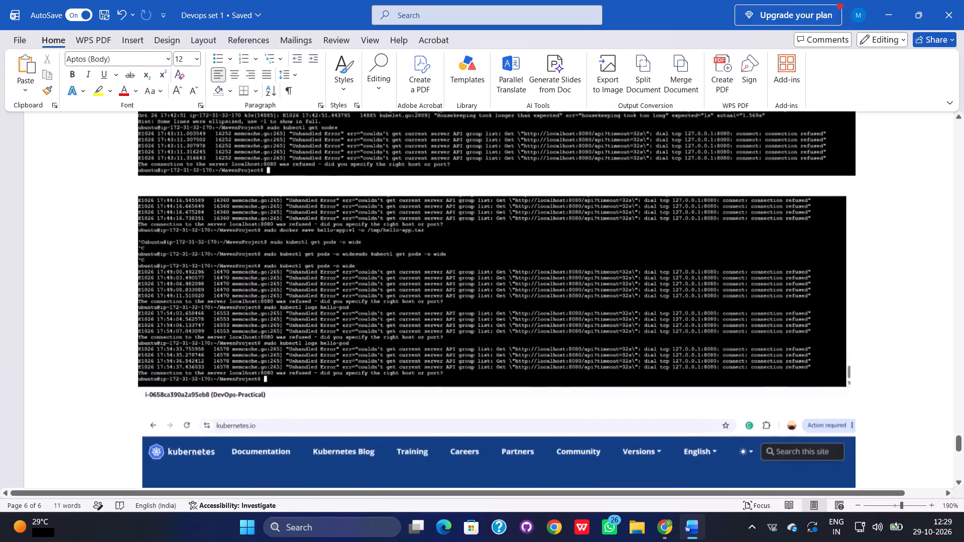
{"action": "scroll", "coordinate": [466, 288], "scroll_direction": "right", "scroll_amount": 1}
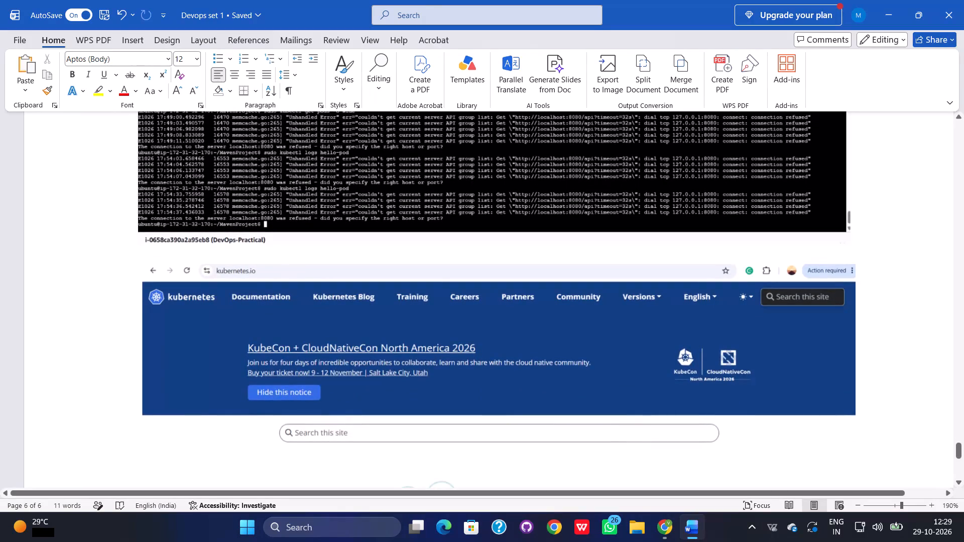
{"action": "scroll", "coordinate": [466, 288], "scroll_direction": "down", "scroll_amount": 2}
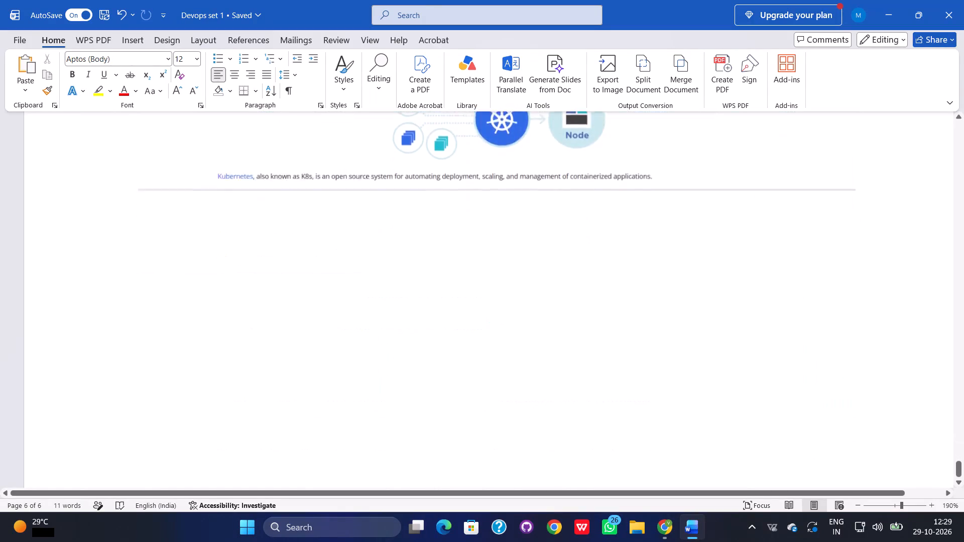
{"action": "scroll", "coordinate": [466, 288], "scroll_direction": "down", "scroll_amount": 1}
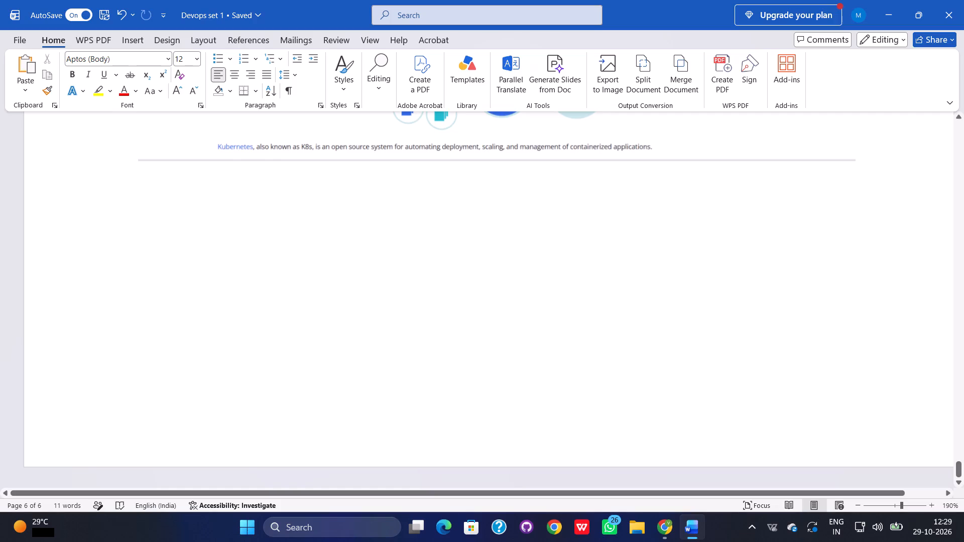
{"action": "scroll", "coordinate": [439, 257], "scroll_direction": "up", "scroll_amount": 12}
{"action": "scroll", "coordinate": [439, 257], "scroll_direction": "up", "scroll_amount": 11}
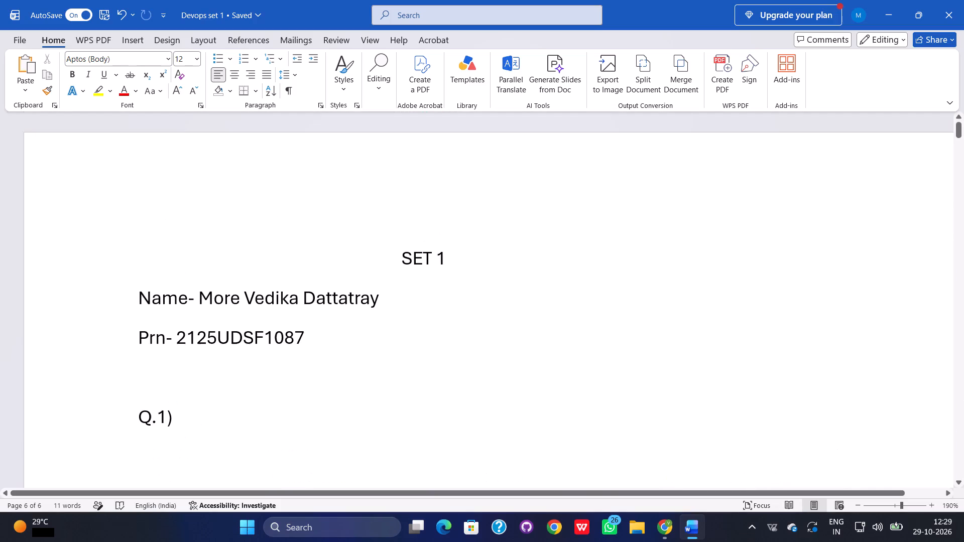
Save the Devops set 1 document with its question headings.
{"action": "key", "text": "ctrl+s"}
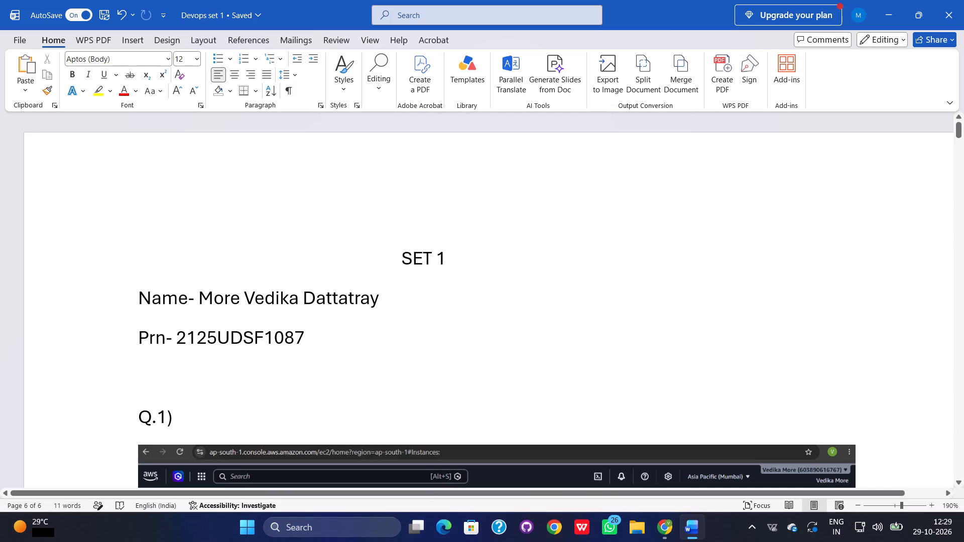
Add the closing line "All tasks done." below the Kubernetes website screenshot at the document's end and save the document.
{"action": "scroll", "coordinate": [428, 283], "scroll_direction": "down", "scroll_amount": 8}
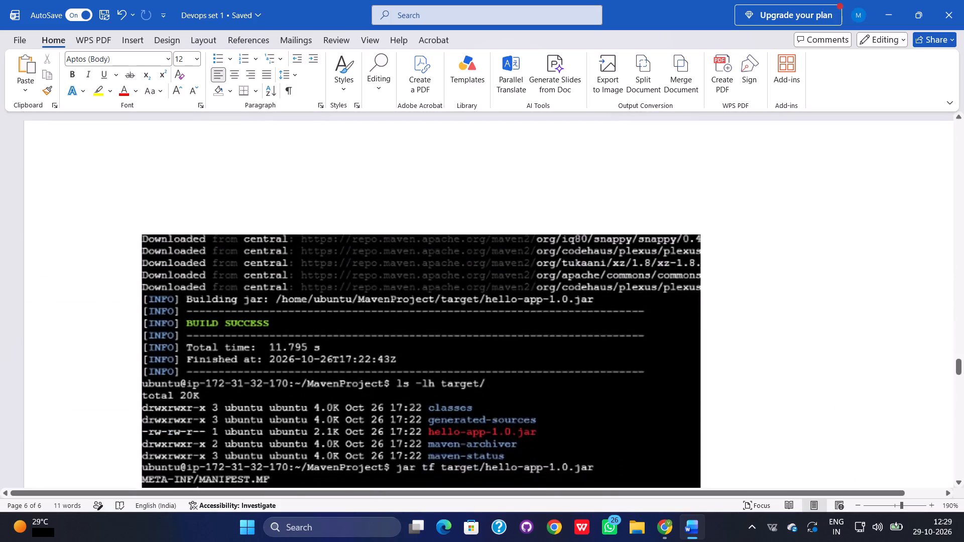
{"action": "scroll", "coordinate": [428, 283], "scroll_direction": "down", "scroll_amount": 7}
{"action": "left_click", "coordinate": [686, 195]}
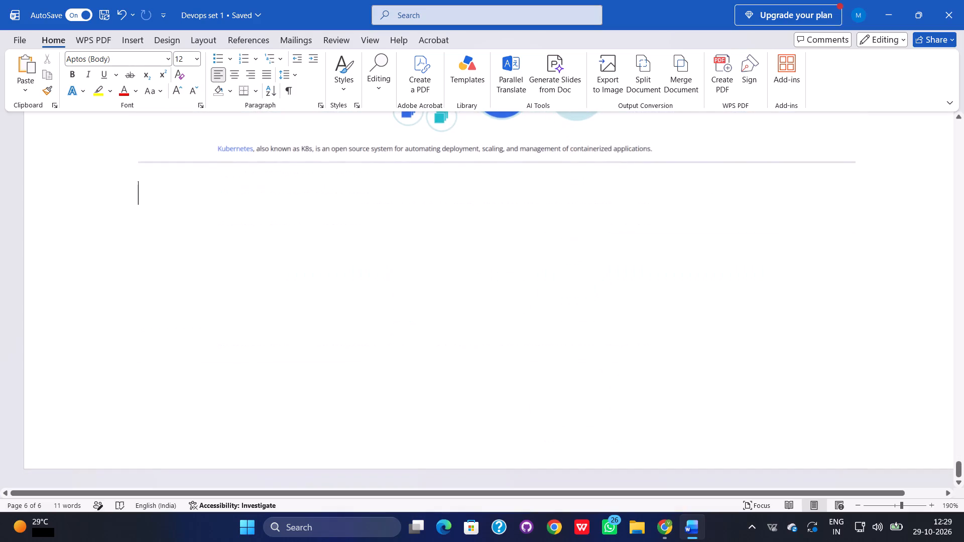
{"action": "left_click", "coordinate": [864, 161]}
{"action": "key", "text": "Return"}
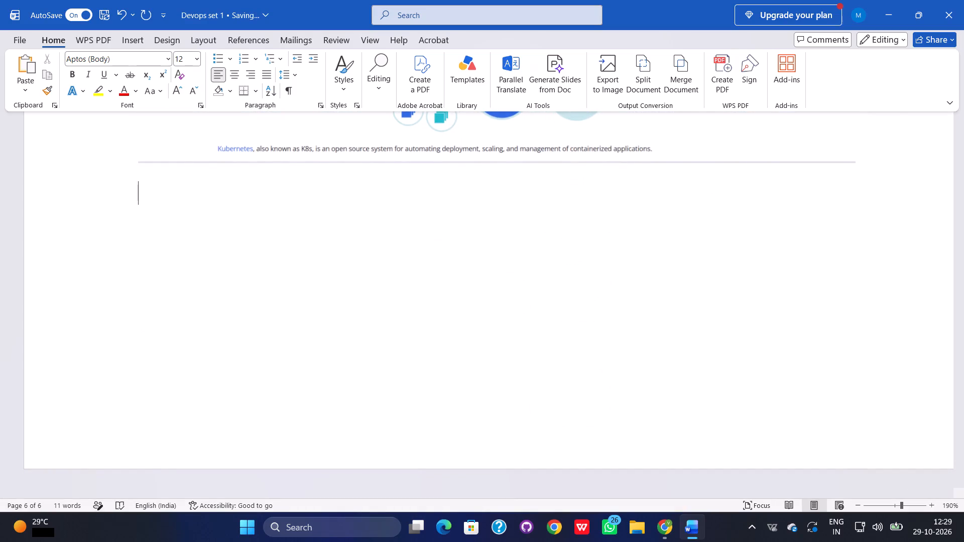
{"action": "type", "text": "All"}
{"action": "key", "text": "space"}
{"action": "type", "text": "ta"}
{"action": "type", "text": "sks done"}
{"action": "key", "text": "period"}
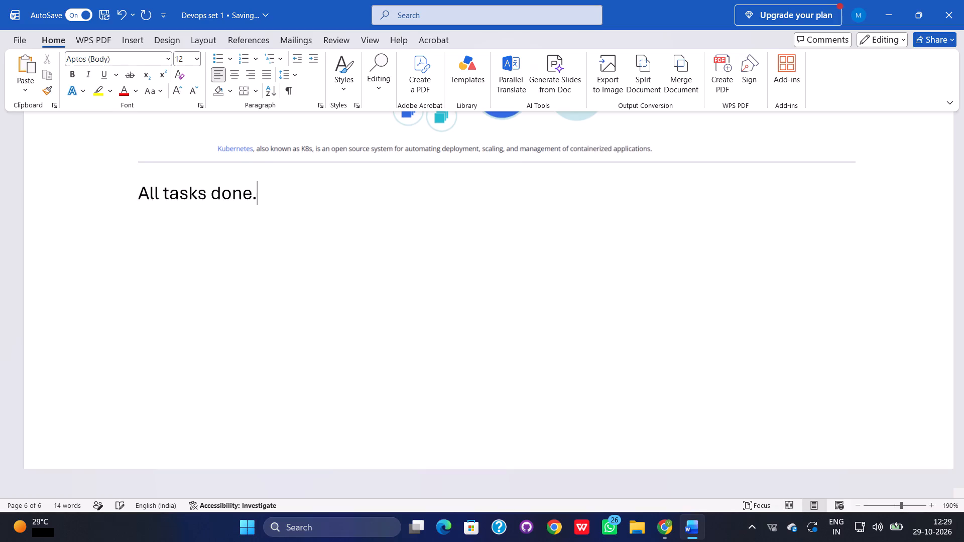
{"action": "key", "text": "ctrl+s"}
{"action": "scroll", "coordinate": [864, 161], "scroll_direction": "up", "scroll_amount": 20}
{"action": "scroll", "coordinate": [864, 161], "scroll_direction": "up", "scroll_amount": 4}
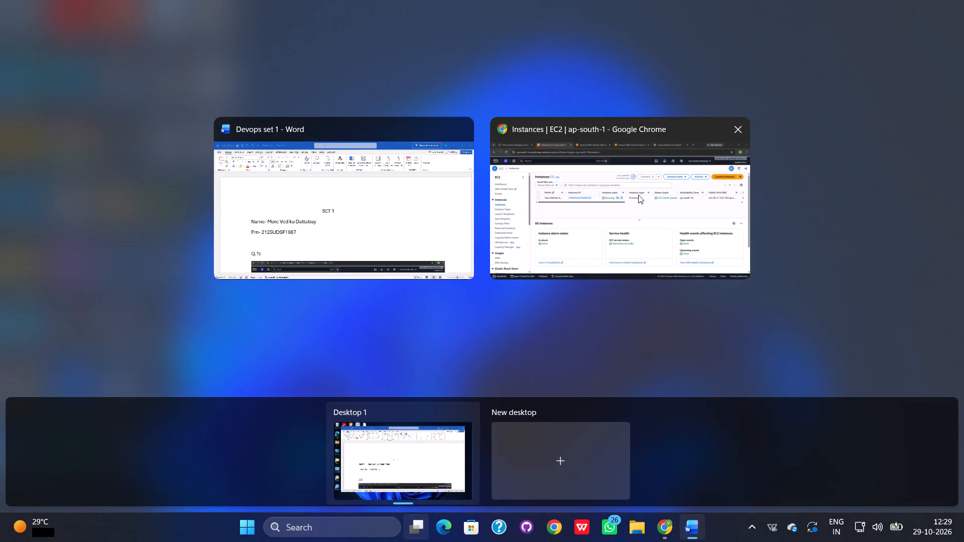
{"action": "left_click", "coordinate": [422, 229]}
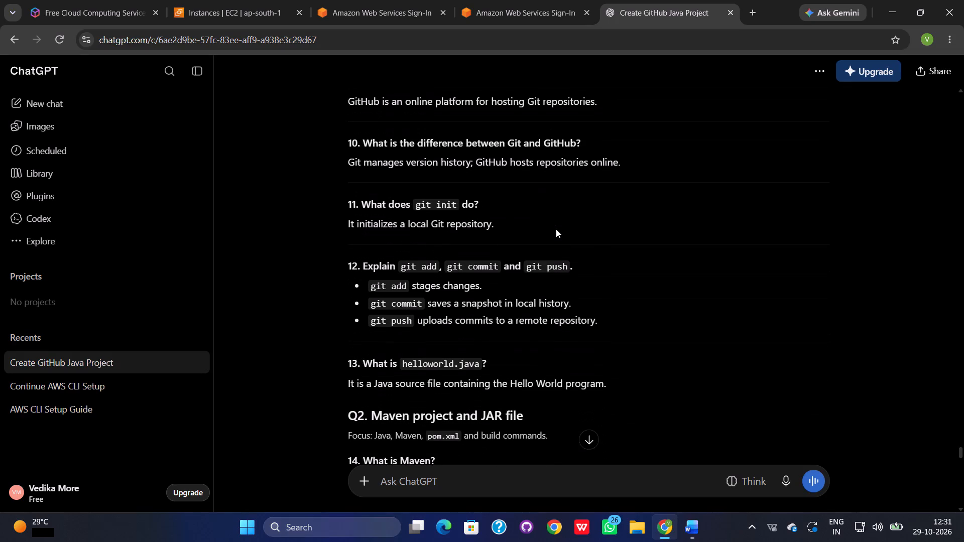
{"action": "scroll", "coordinate": [556, 229], "scroll_direction": "up", "scroll_amount": 3}
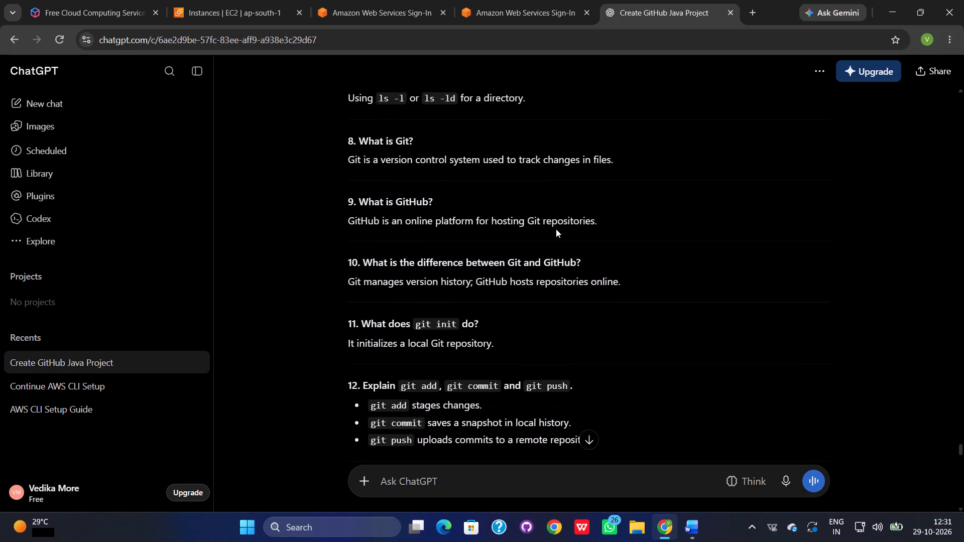
{"action": "scroll", "coordinate": [554, 257], "scroll_direction": "down", "scroll_amount": 1}
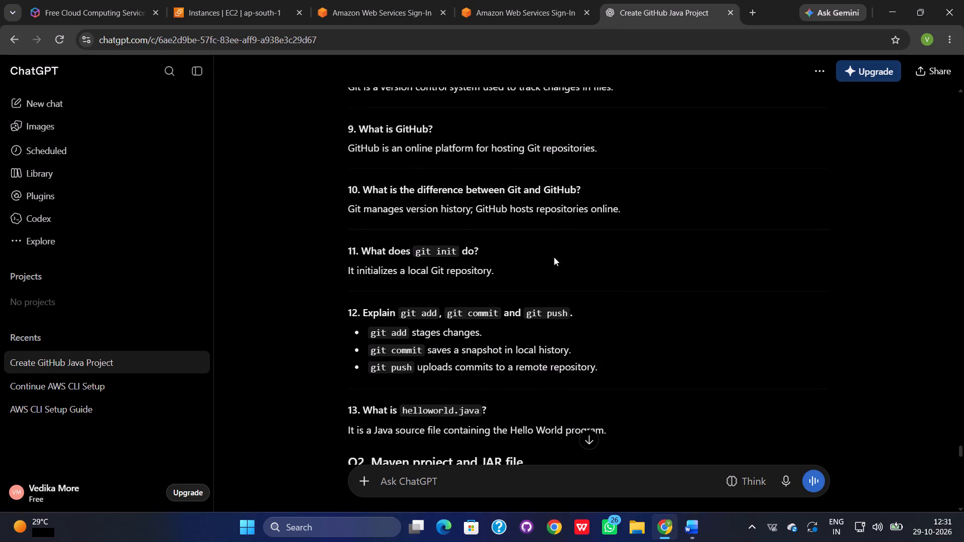
{"action": "scroll", "coordinate": [554, 257], "scroll_direction": "down", "scroll_amount": 2}
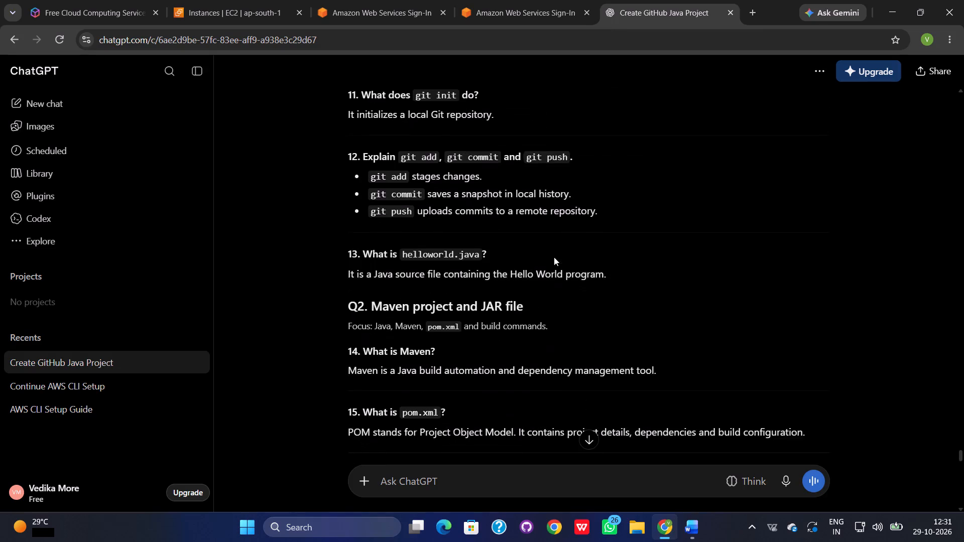
{"action": "scroll", "coordinate": [554, 257], "scroll_direction": "down", "scroll_amount": 1}
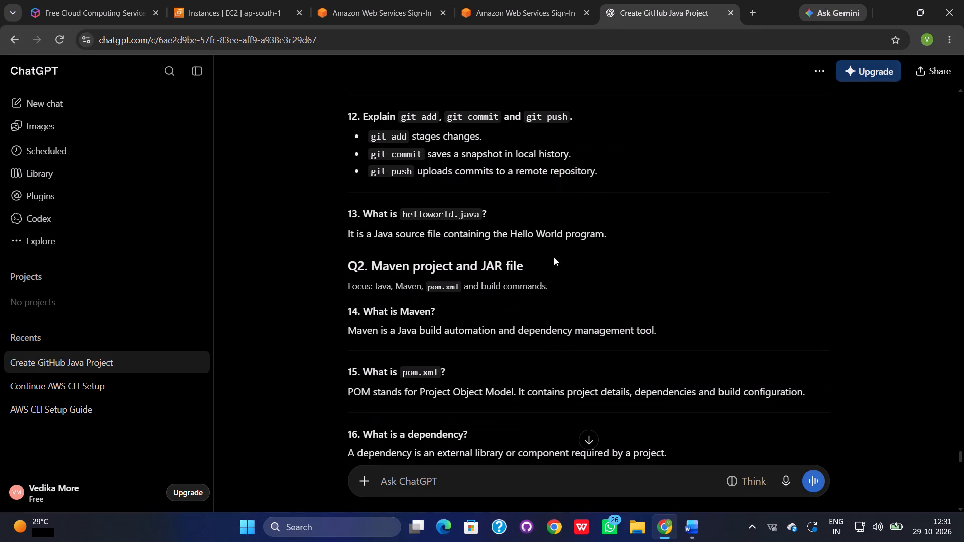